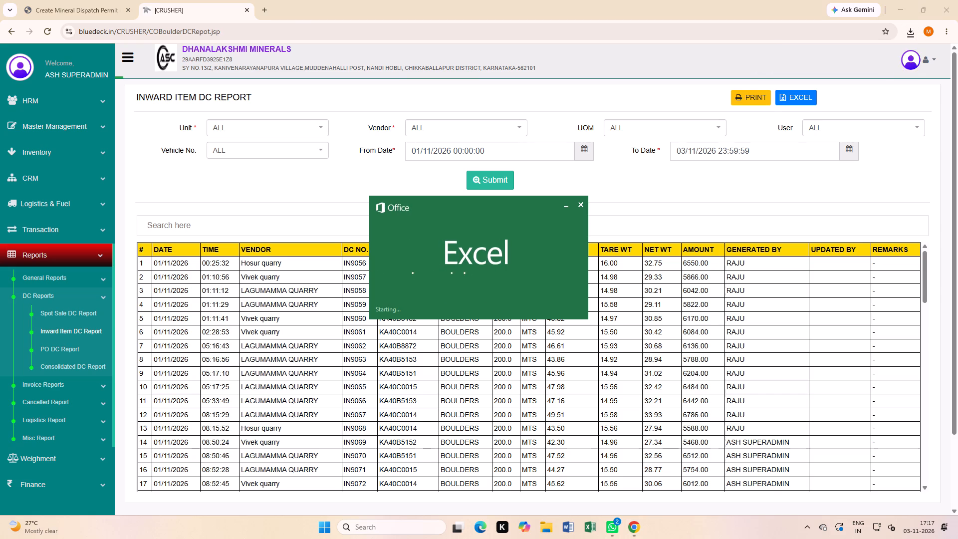
Enable editing of the exported inward item DC report and dismiss the Office activation wizard.
left_click(419, 33)
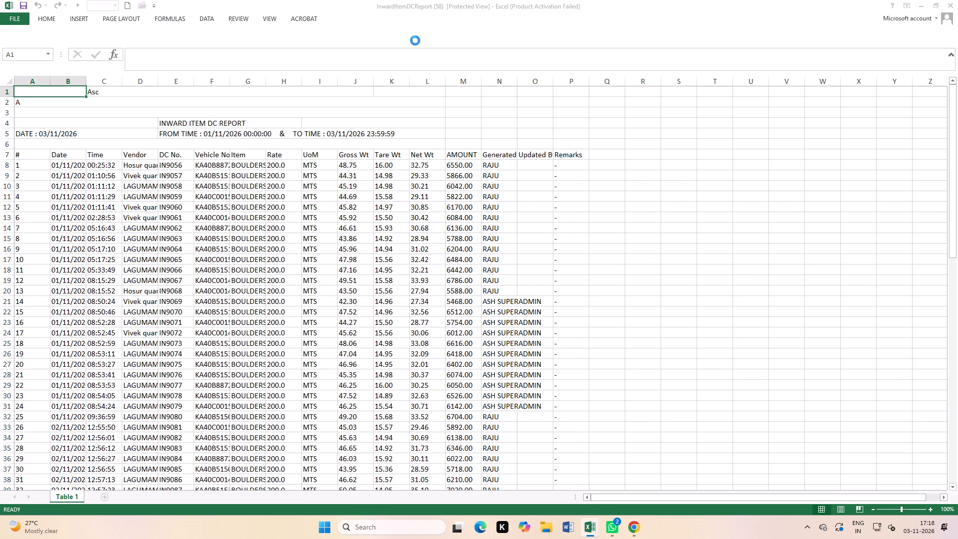
left_click(471, 208)
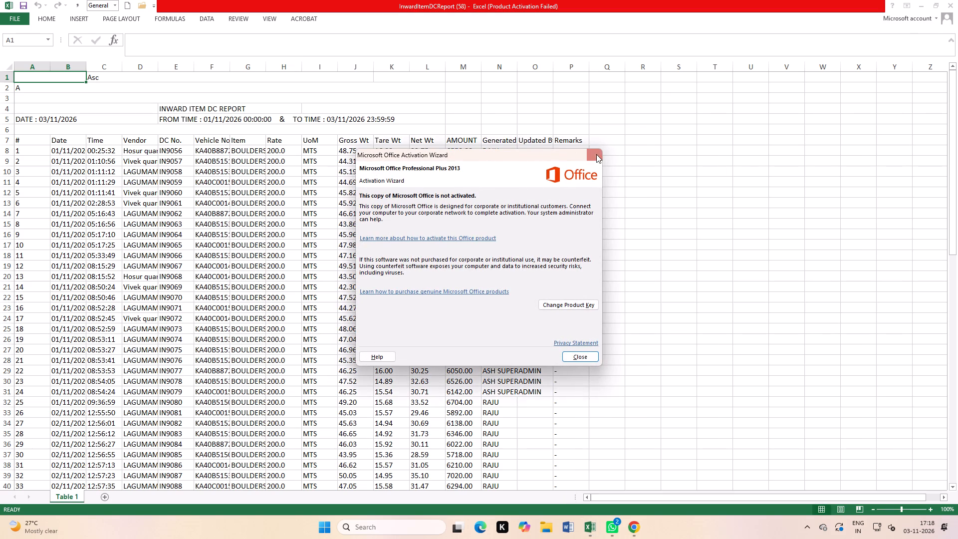
left_click(600, 156)
left_click(460, 187)
Delete rows 1 to 6 containing the report title and date lines above the column headers.
left_click_drag(4, 75, 6, 88)
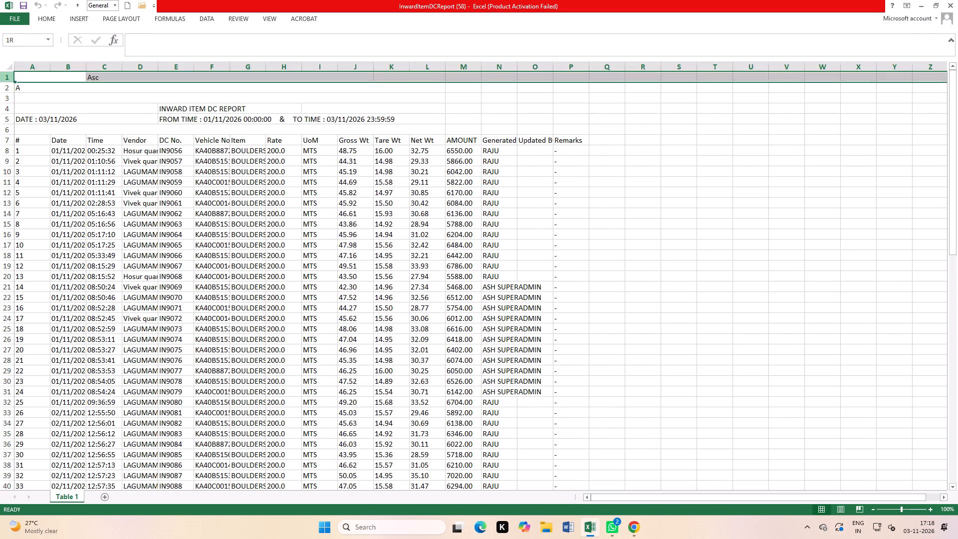
left_click_drag(6, 88, 12, 128)
right_click(149, 107)
left_click(171, 192)
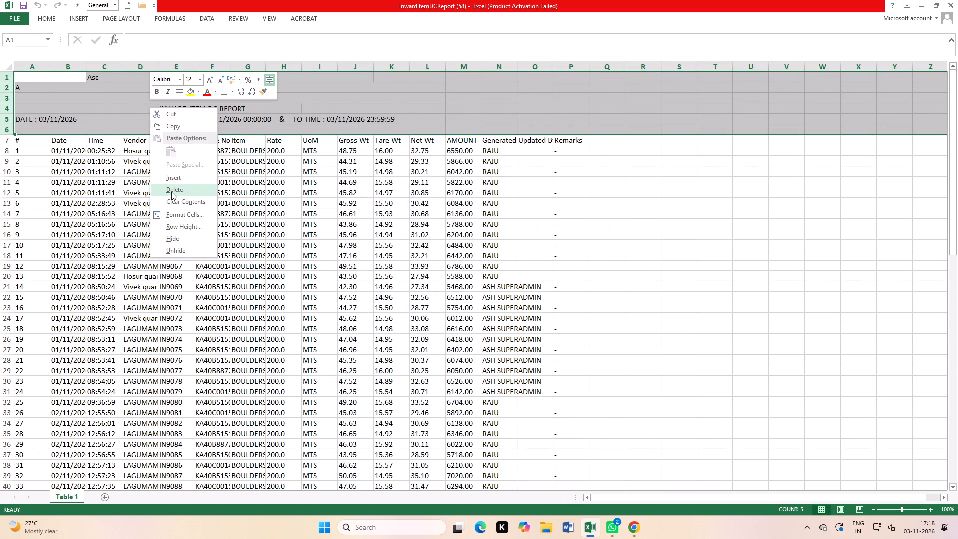
left_click(430, 223)
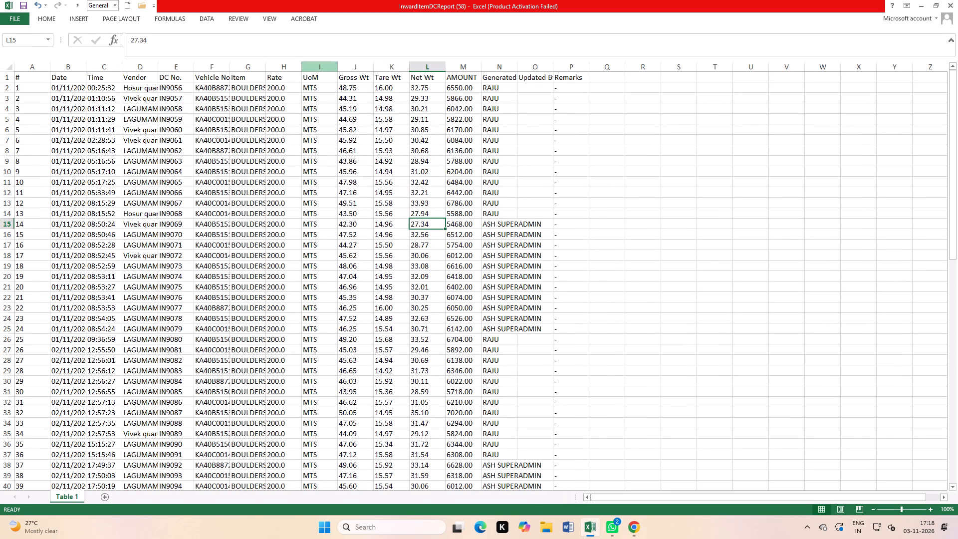
Delete the Rate and UoM columns from the report.
left_click(312, 70)
left_click_drag(292, 68, 310, 77)
right_click(309, 99)
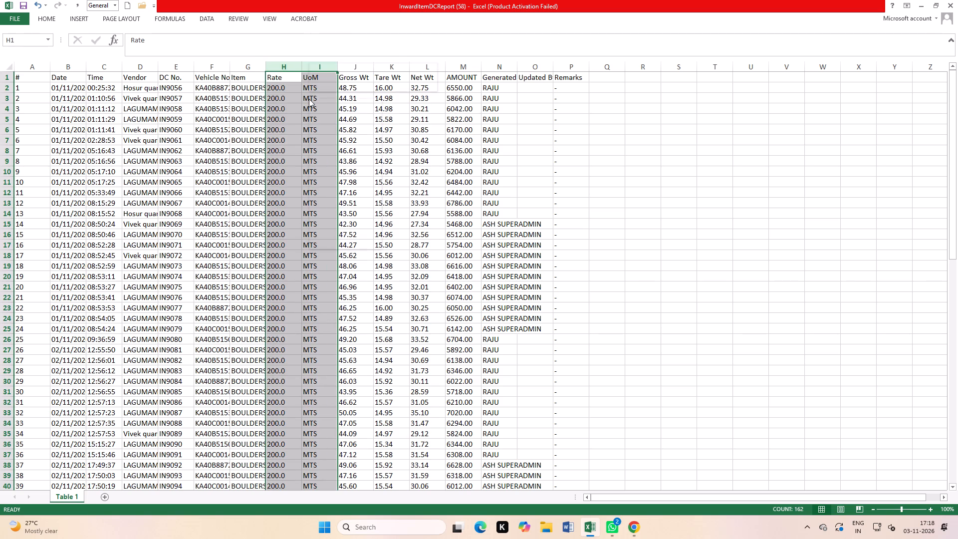
left_click(340, 182)
left_click(480, 181)
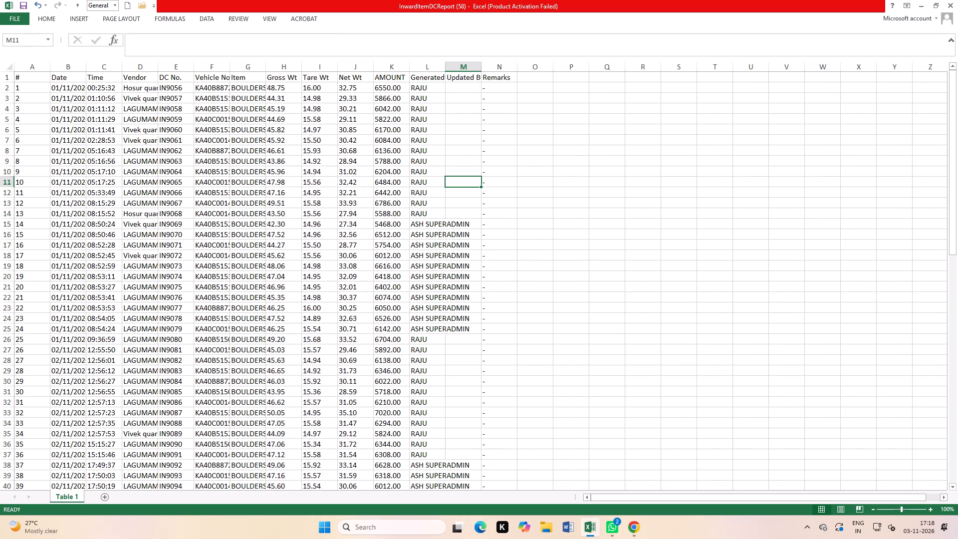
Delete columns K to O, covering Amount, Generated By, Updated By, Remarks and the blank column after them.
left_click_drag(385, 67, 524, 140)
right_click(479, 139)
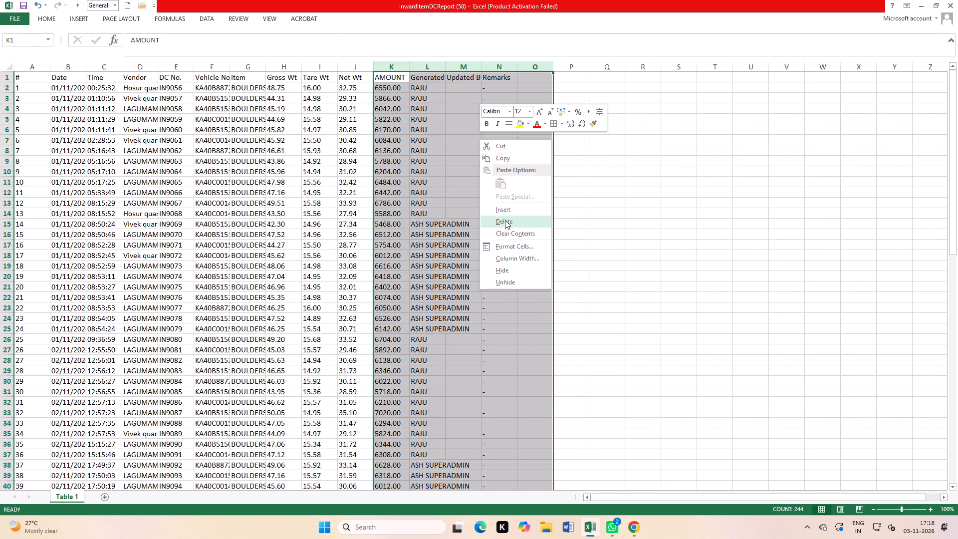
left_click(504, 221)
left_click(661, 220)
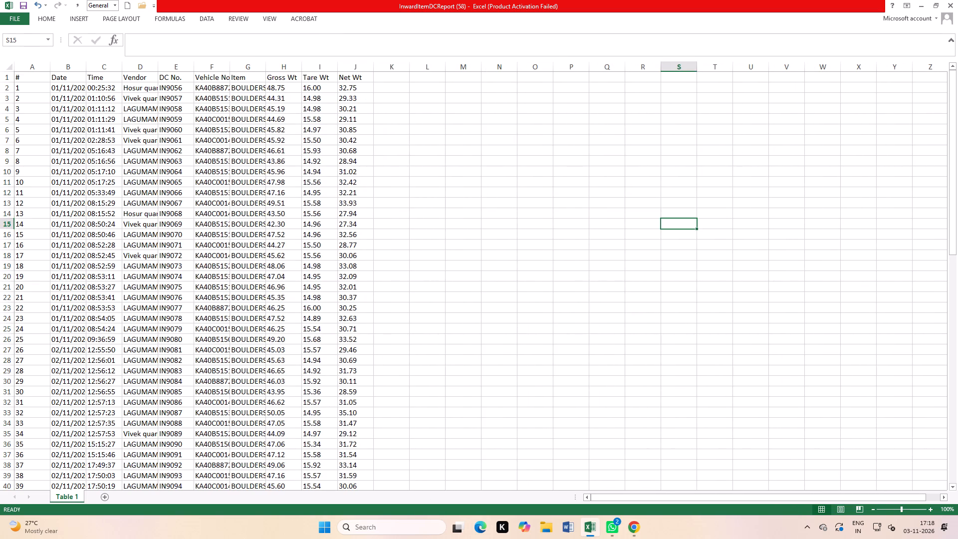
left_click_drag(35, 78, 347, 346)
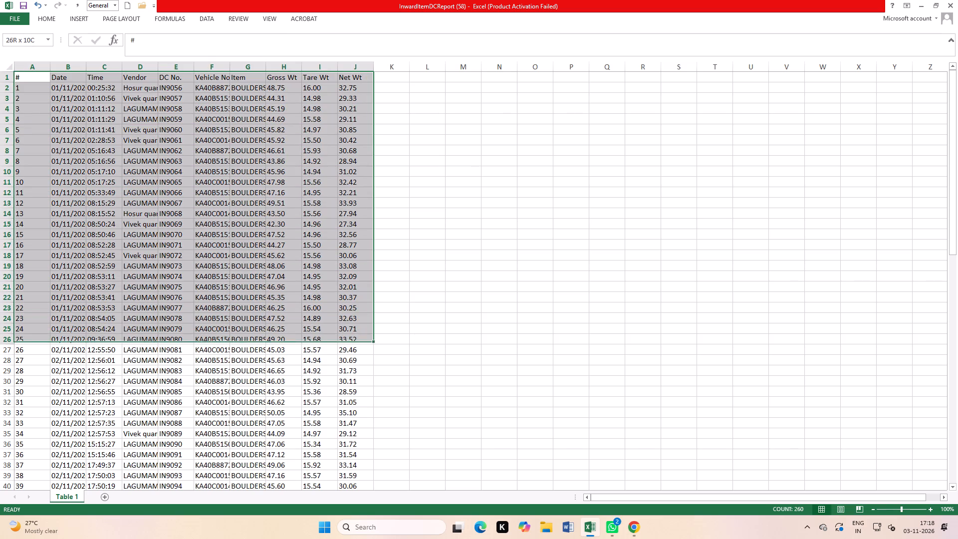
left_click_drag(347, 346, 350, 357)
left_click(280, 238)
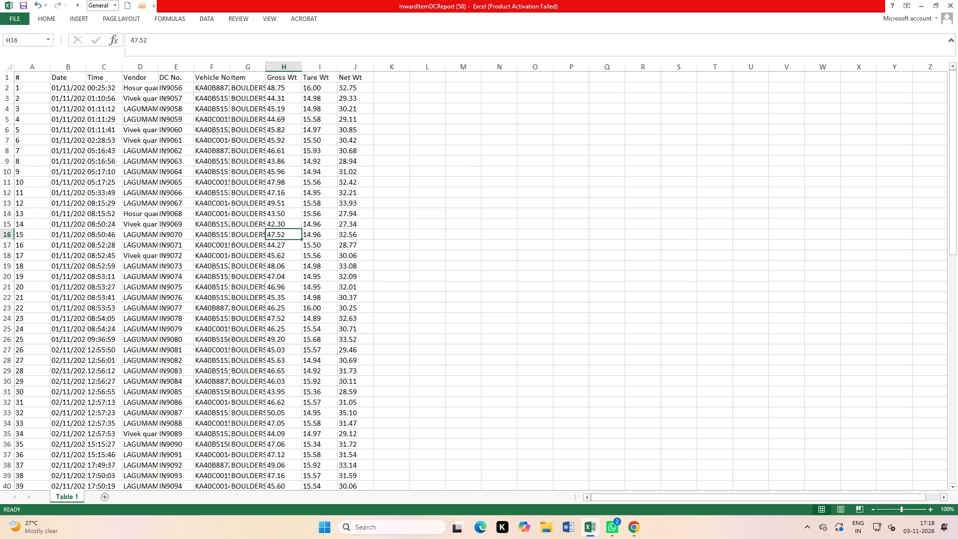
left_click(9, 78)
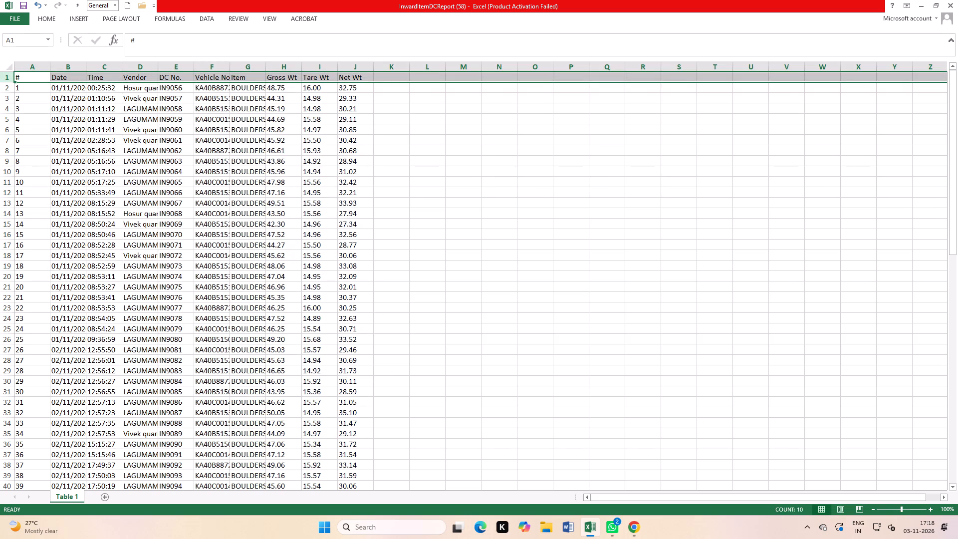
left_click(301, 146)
Auto-fit the width of the Vehicle No. column to its contents.
double_click(228, 67)
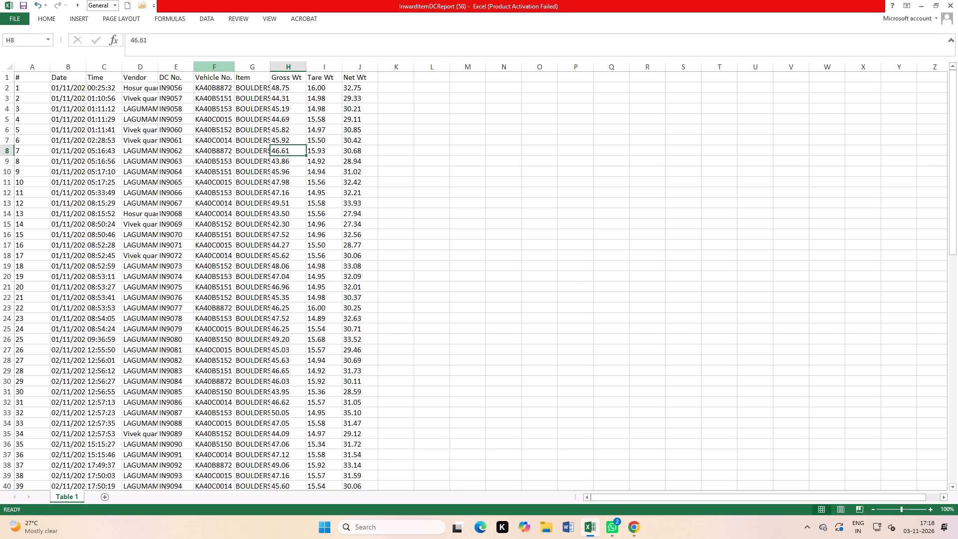
Add filters to the header row of the report.
left_click(7, 78)
left_click(206, 20)
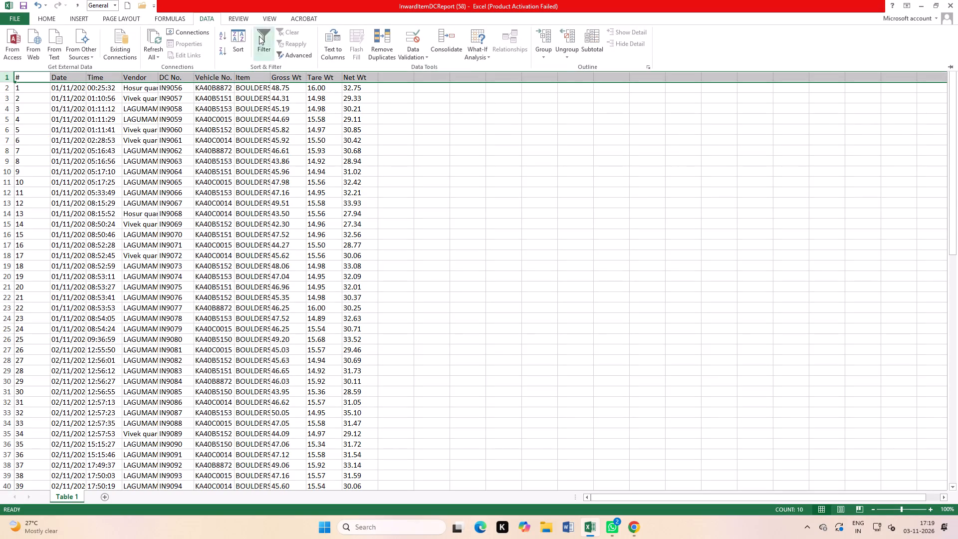
left_click(259, 36)
left_click(239, 202)
left_click(232, 78)
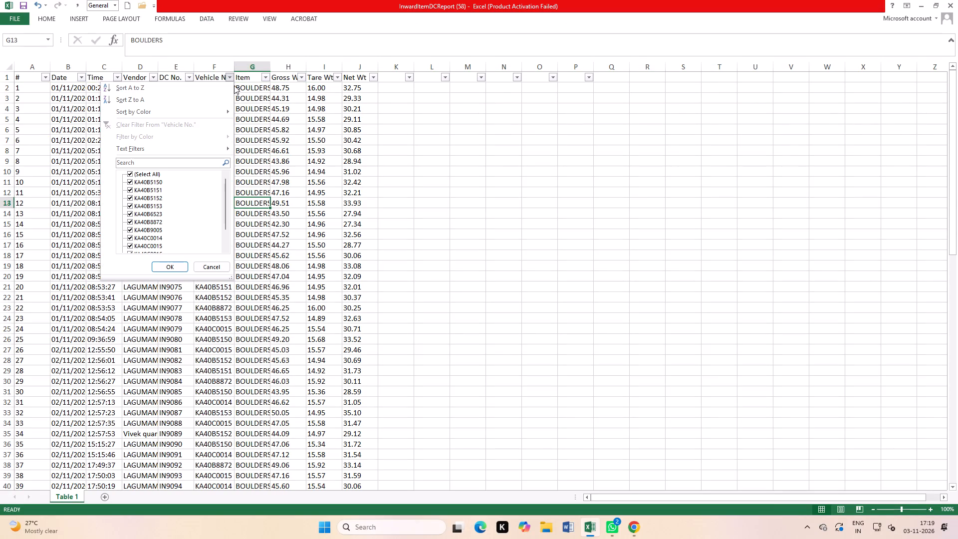
left_click(153, 177)
left_click(153, 180)
left_click(172, 269)
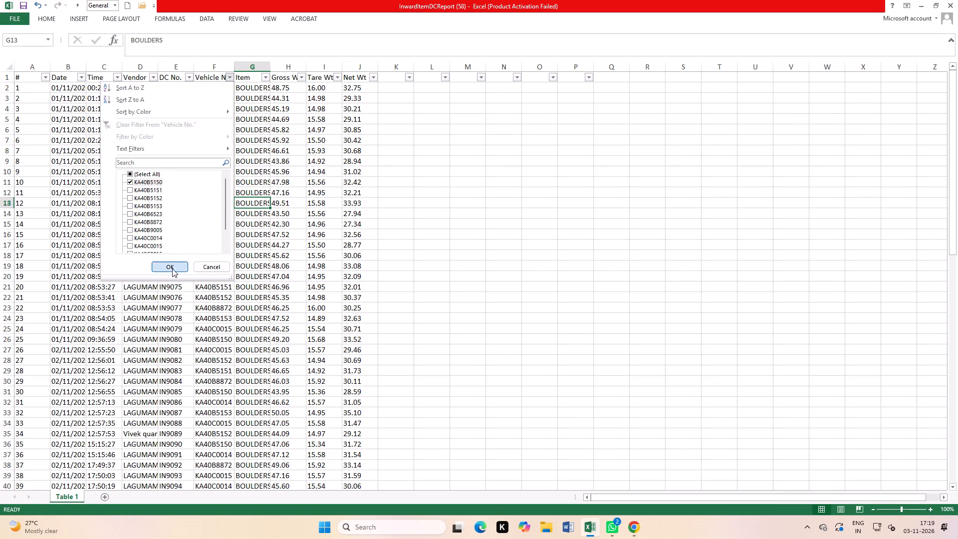
left_click(397, 200)
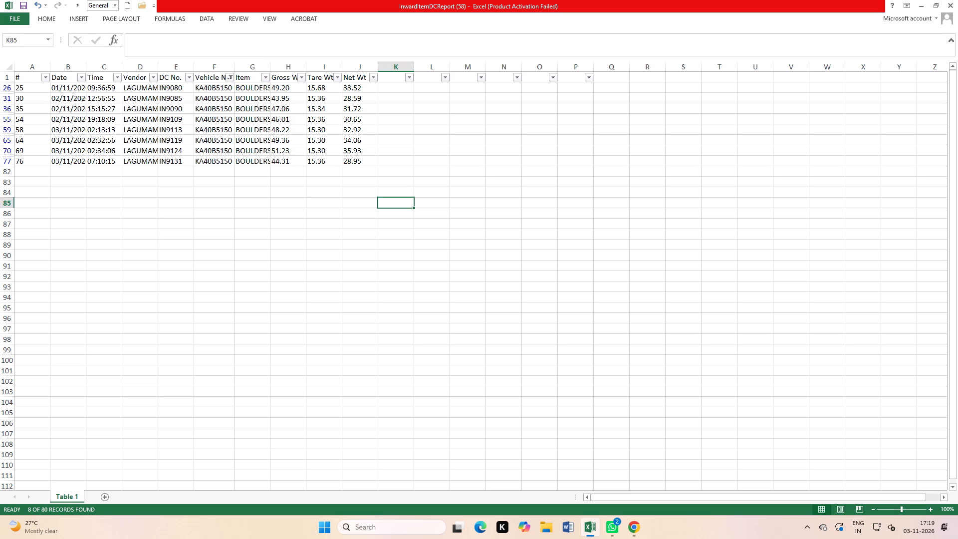
left_click_drag(363, 84, 367, 160)
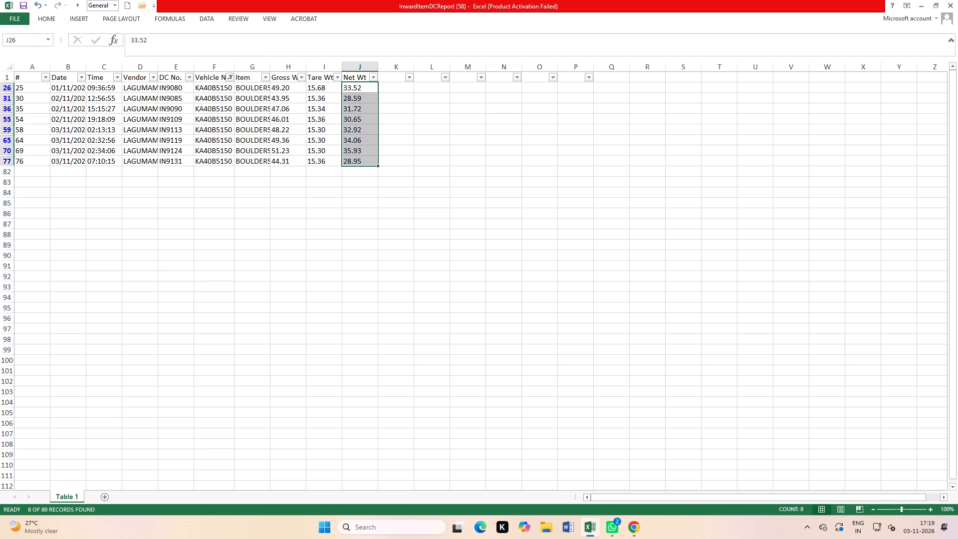
left_click(429, 205)
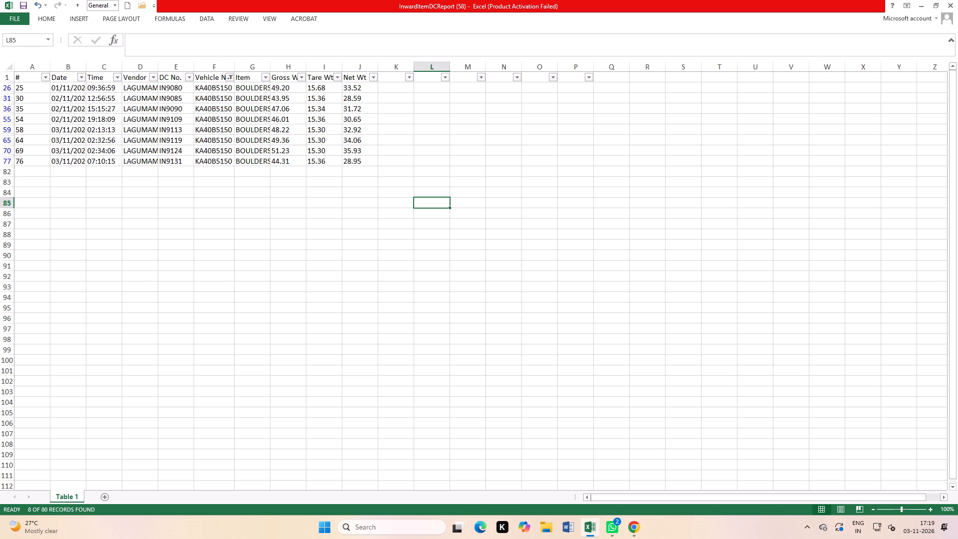
left_click(230, 78)
left_click(158, 181)
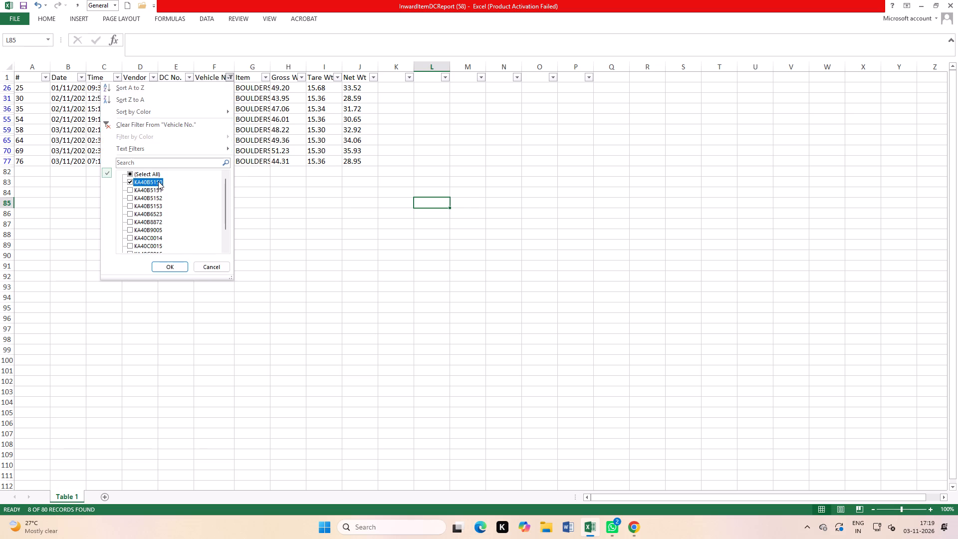
left_click(153, 191)
left_click(171, 268)
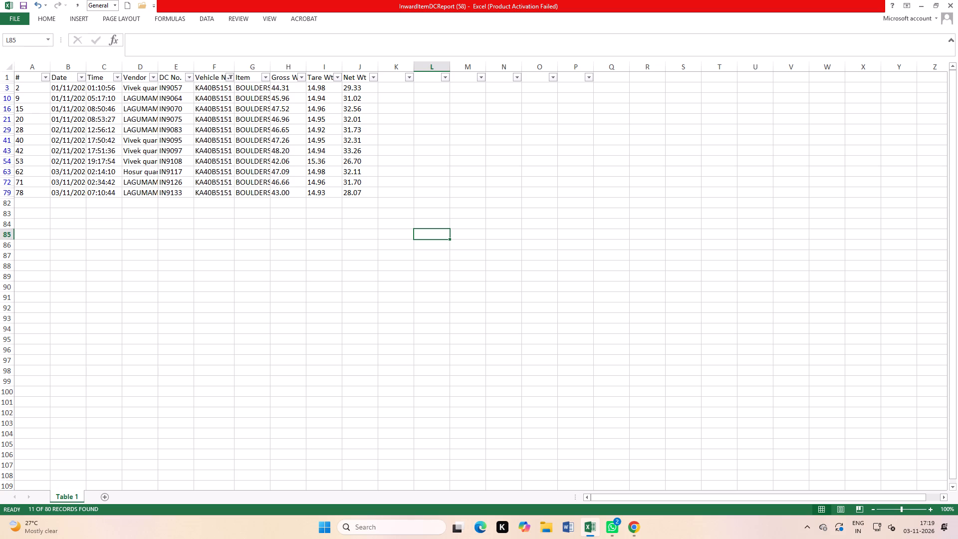
left_click(231, 77)
left_click(156, 191)
left_click(155, 197)
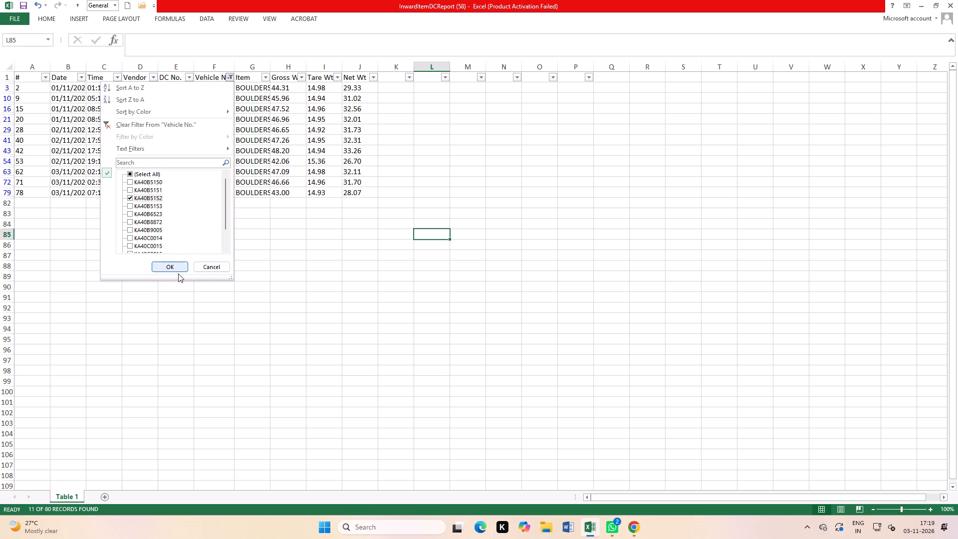
left_click(172, 269)
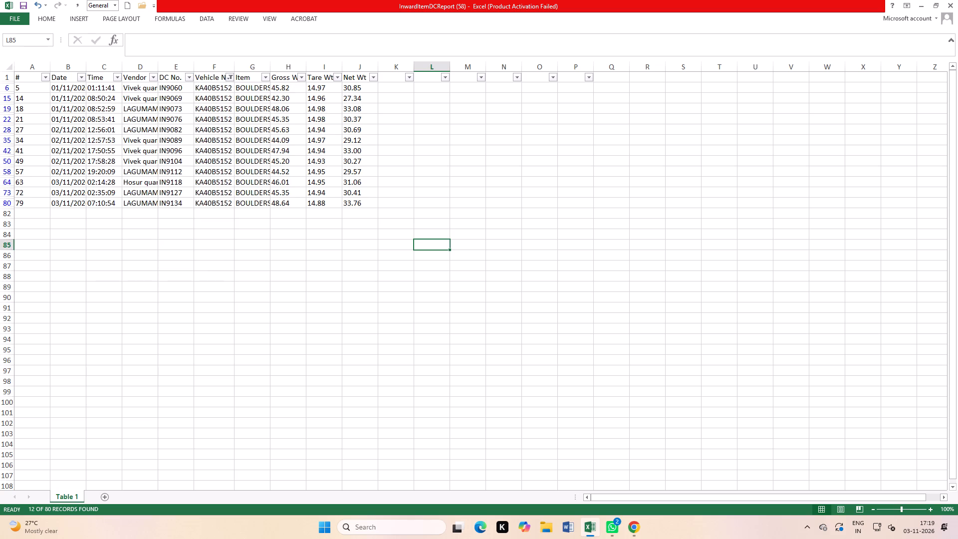
left_click(232, 79)
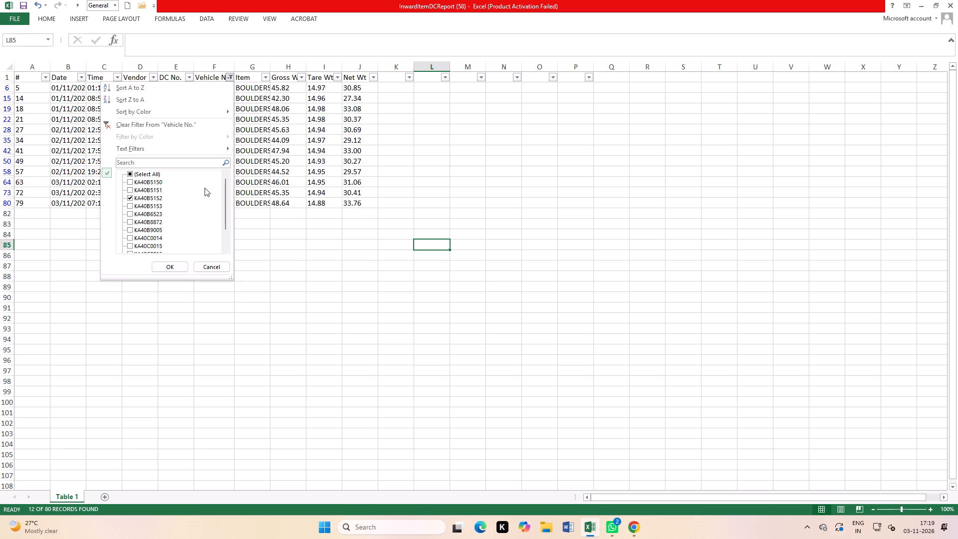
left_click(155, 198)
left_click(155, 205)
left_click(164, 269)
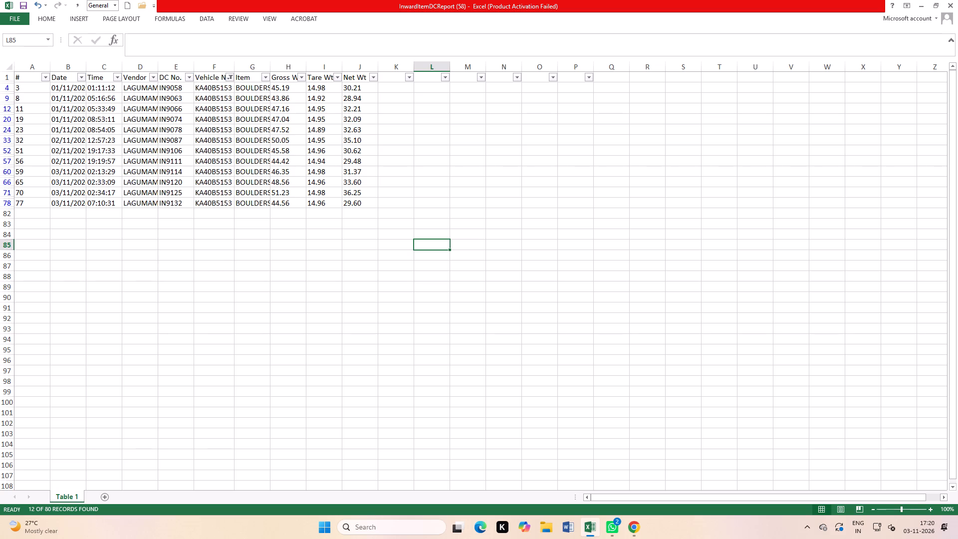
left_click(230, 77)
left_click(150, 208)
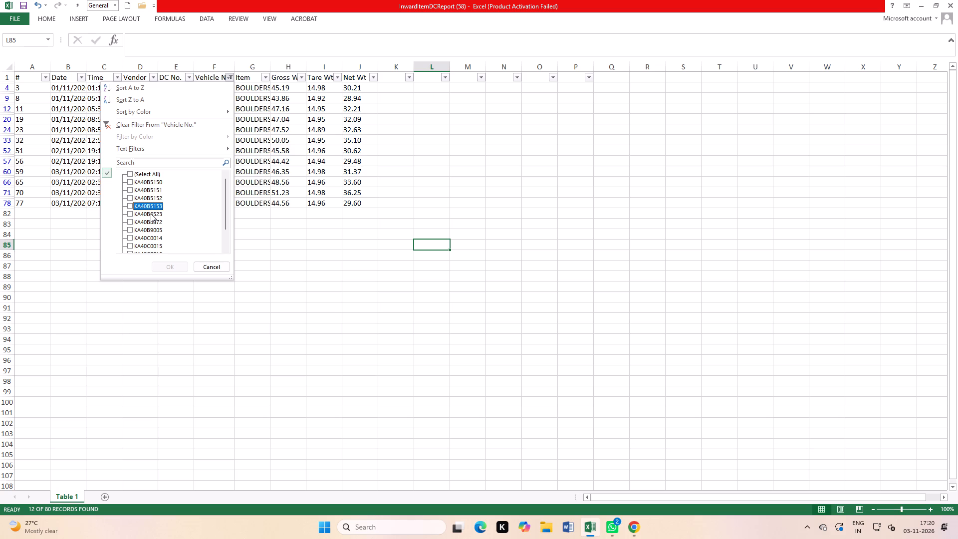
left_click(151, 214)
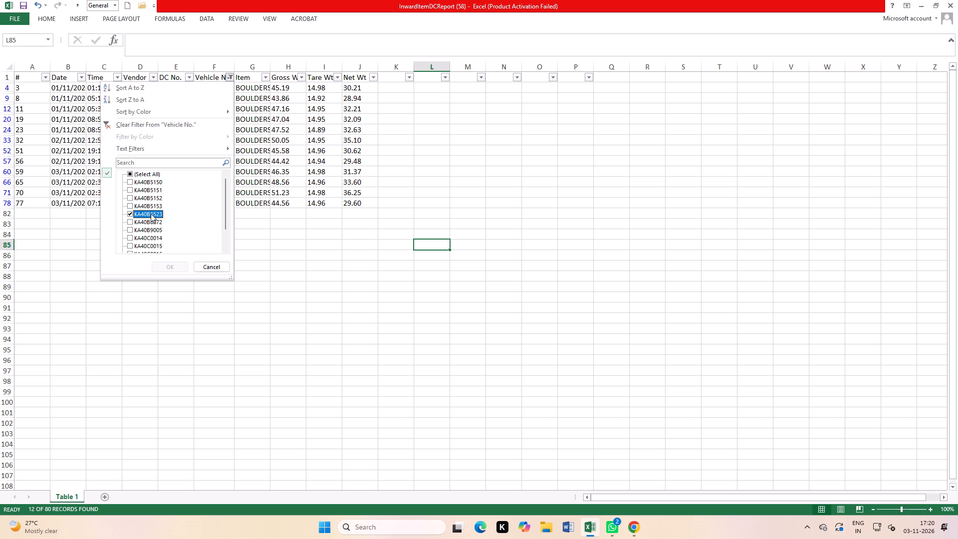
left_click(161, 216)
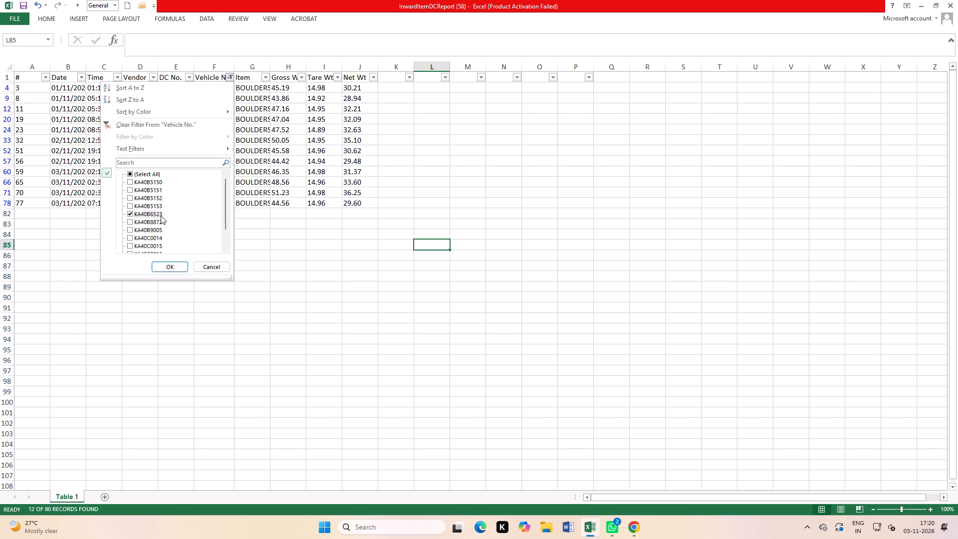
left_click(156, 221)
left_click(162, 263)
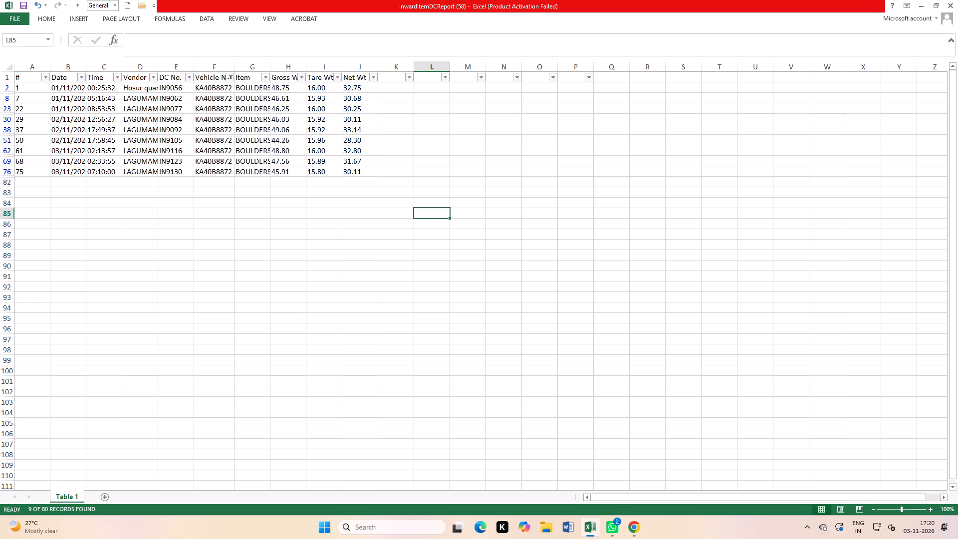
left_click(228, 76)
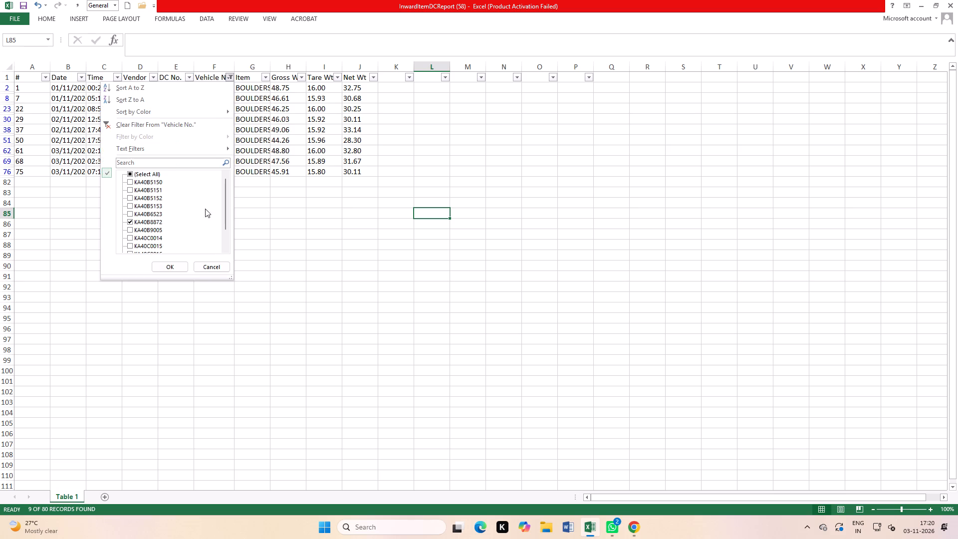
left_click(157, 222)
left_click(153, 230)
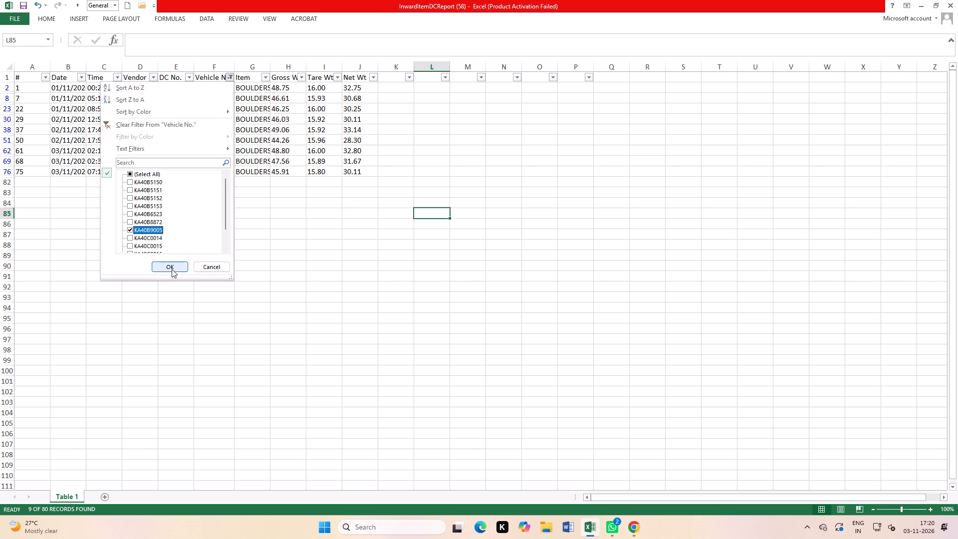
left_click(172, 268)
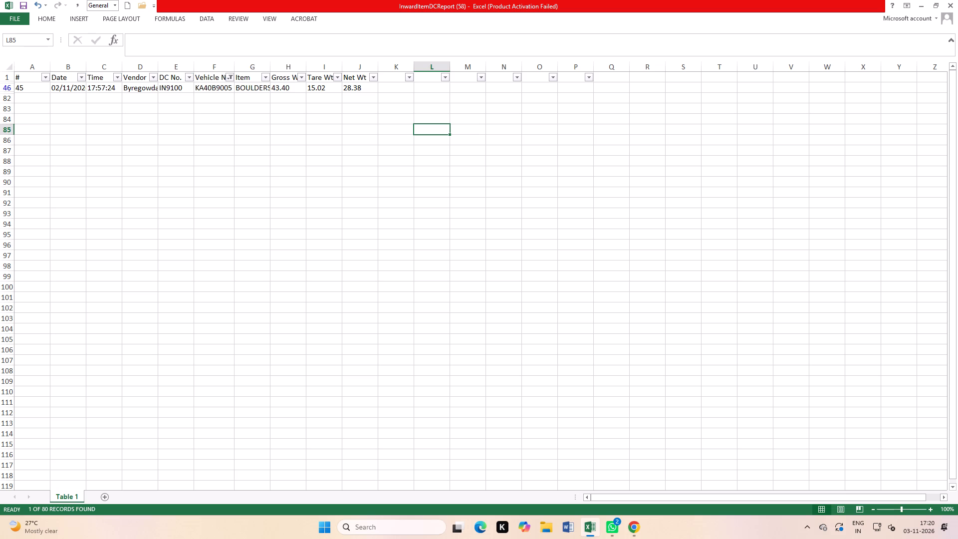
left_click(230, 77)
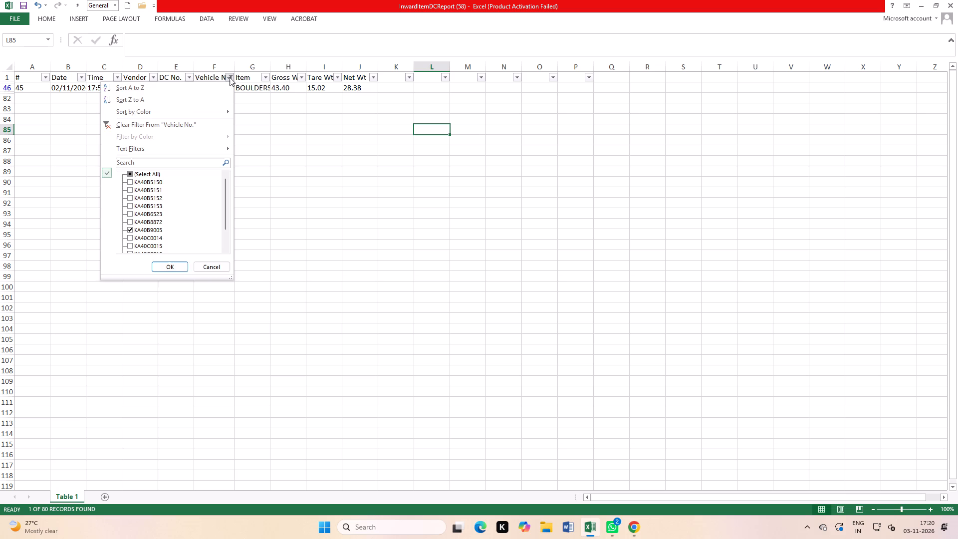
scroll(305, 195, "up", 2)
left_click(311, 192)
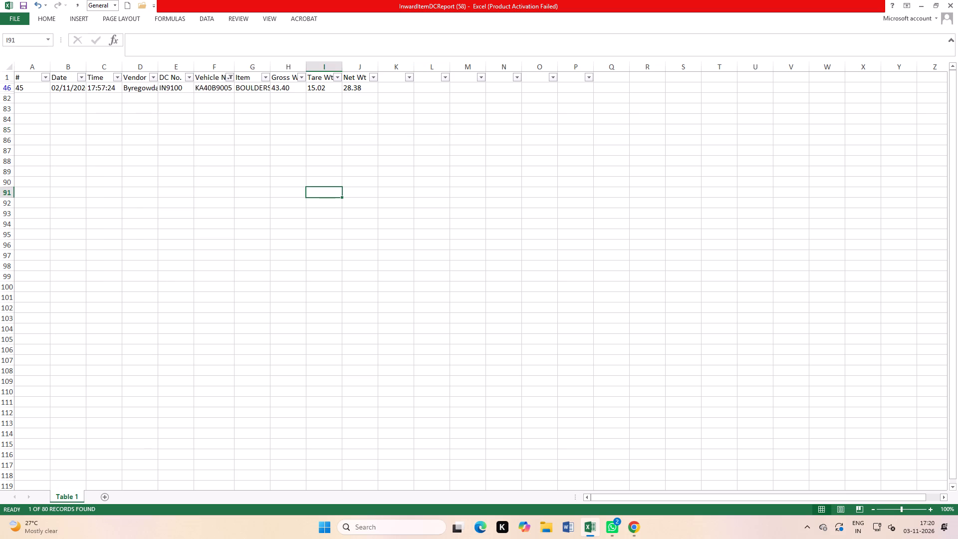
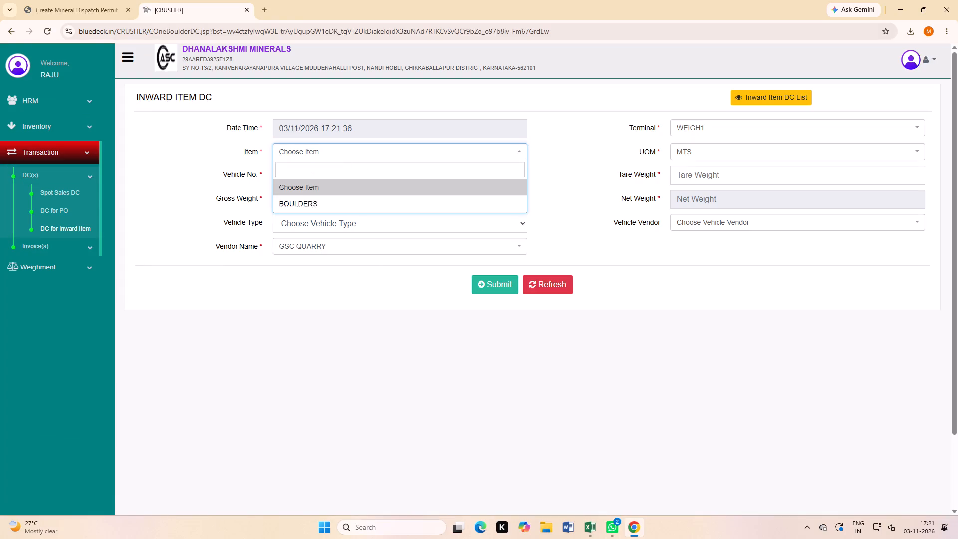
left_click(311, 201)
left_click(698, 181)
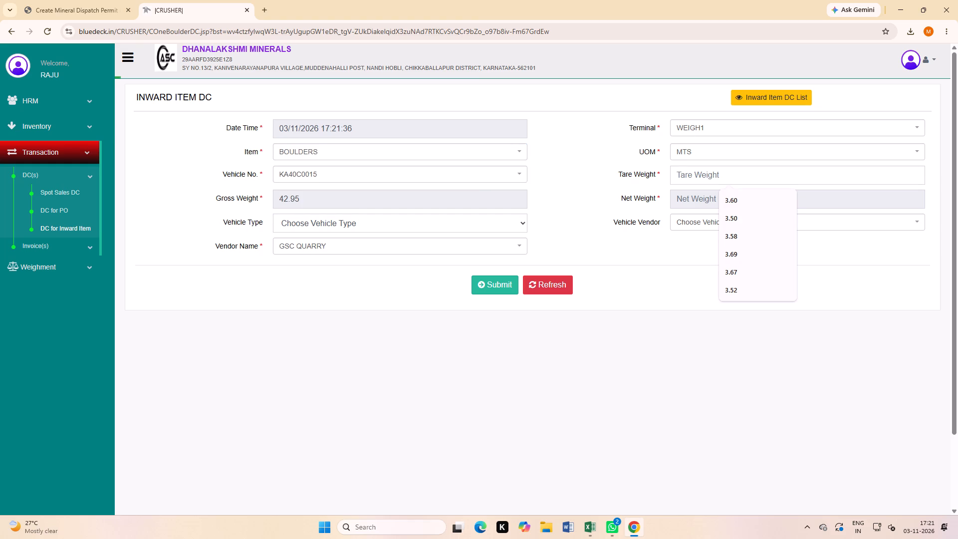
type("15.54")
scroll(698, 182, "up", 1)
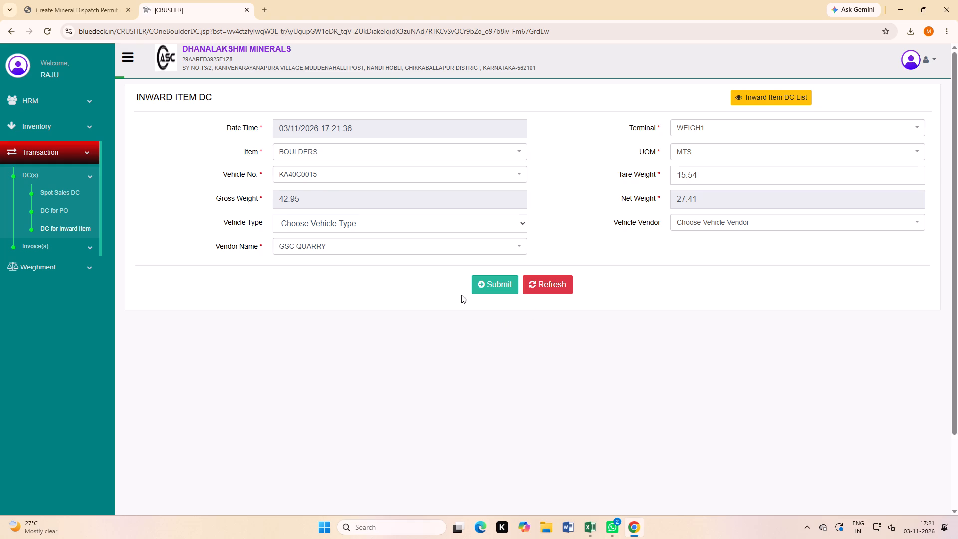
left_click(484, 283)
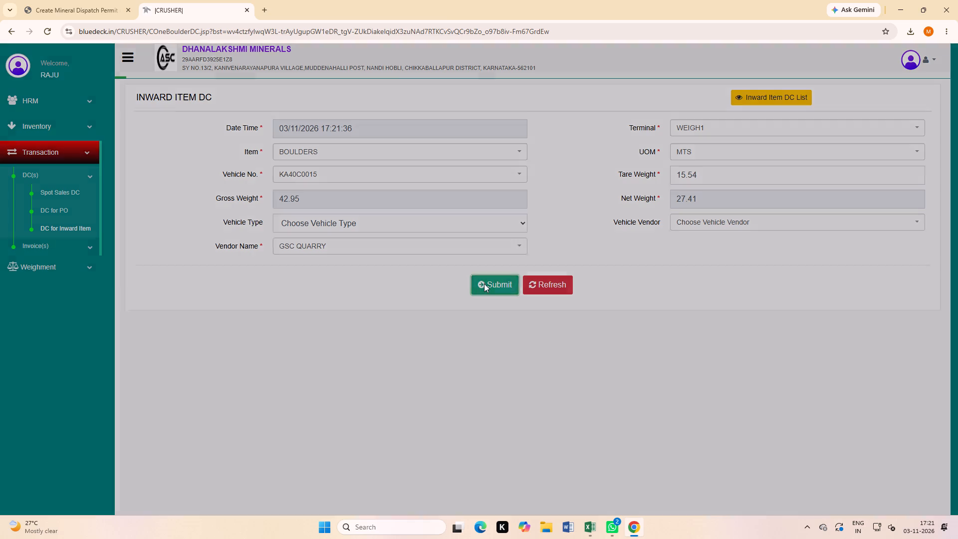
left_click(477, 242)
left_click(462, 250)
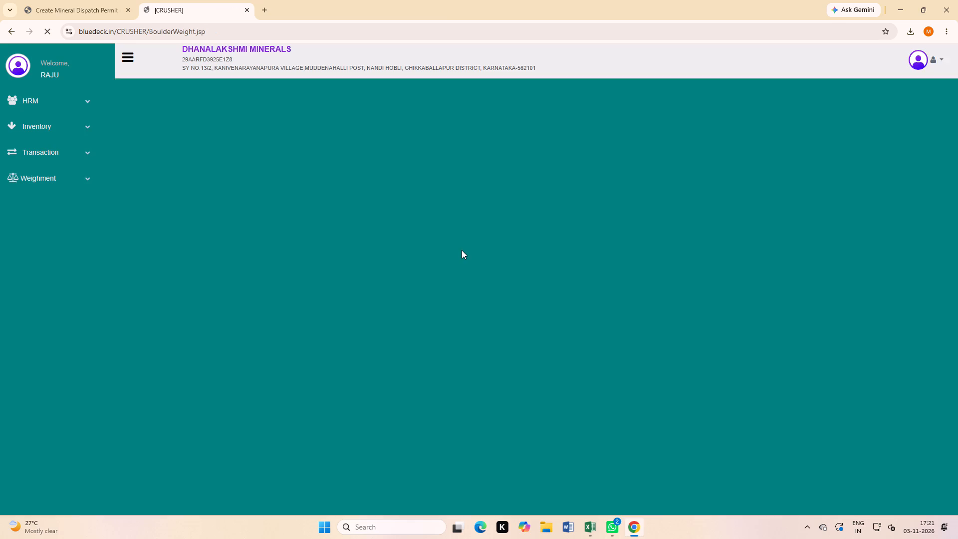
scroll(613, 272, "down", 7)
scroll(906, 468, "down", 4)
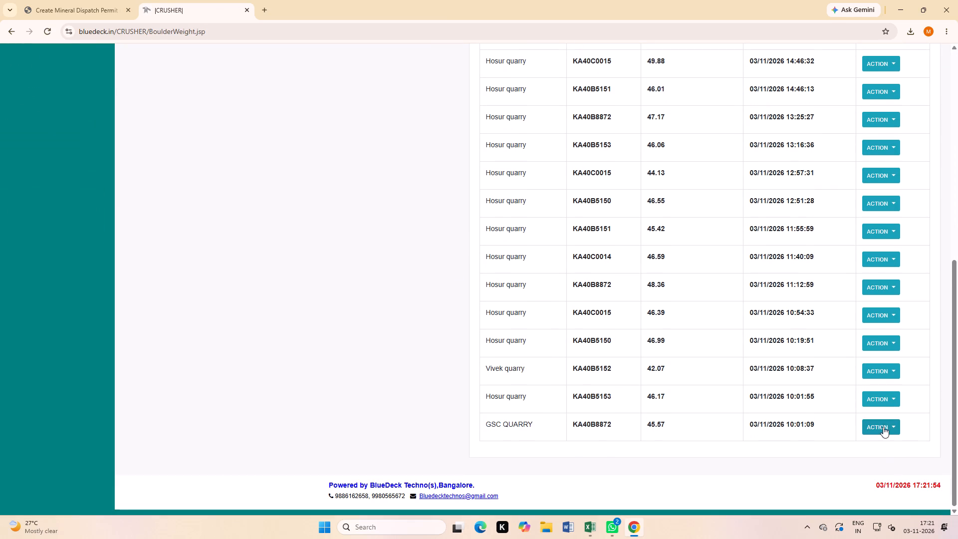
left_click(883, 427)
left_click(886, 443)
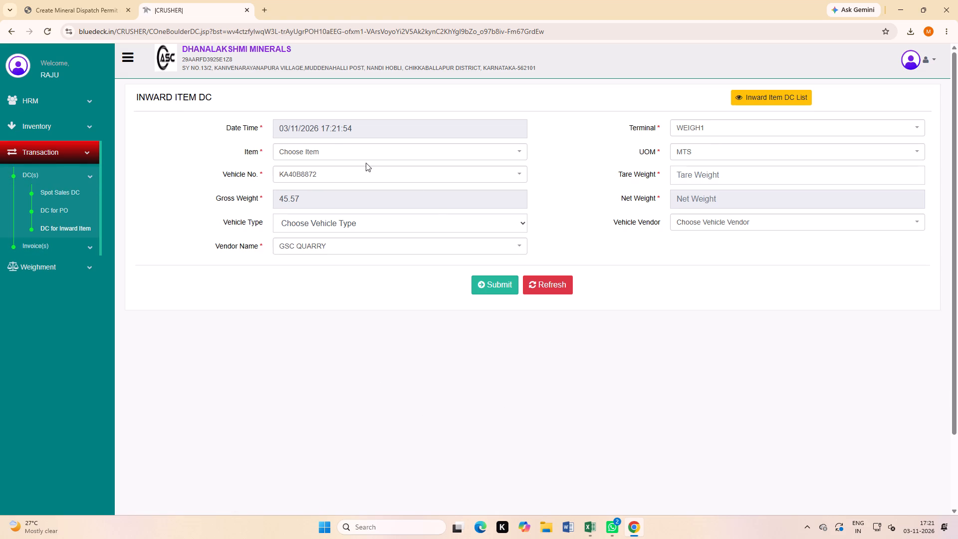
left_click(332, 150)
left_click(312, 204)
left_click(716, 178)
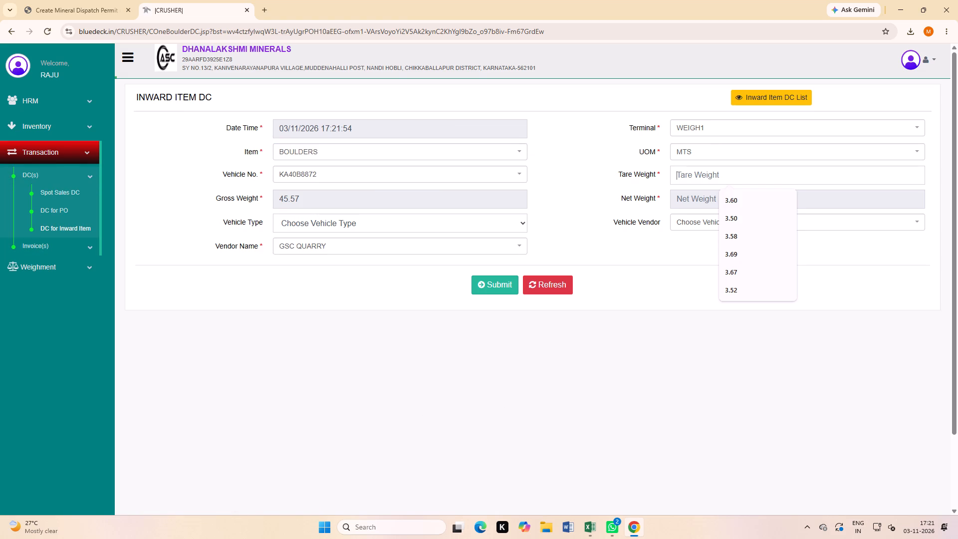
type("15.94")
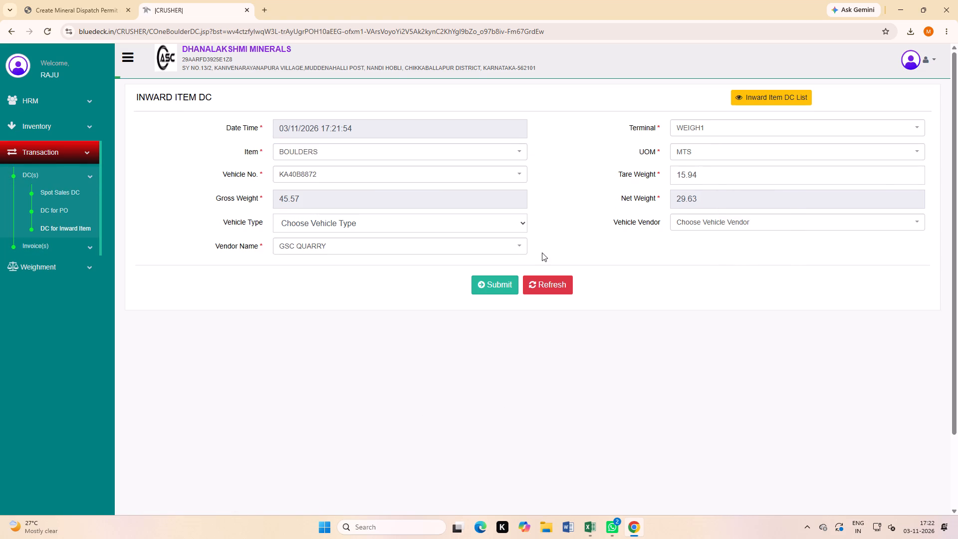
left_click(492, 285)
left_click(475, 247)
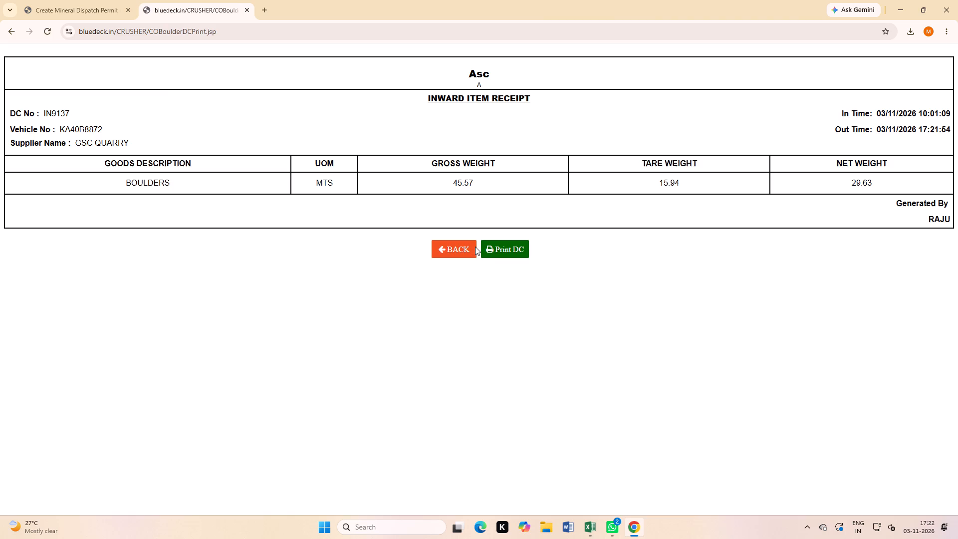
left_click(444, 241)
scroll(737, 389, "down", 6)
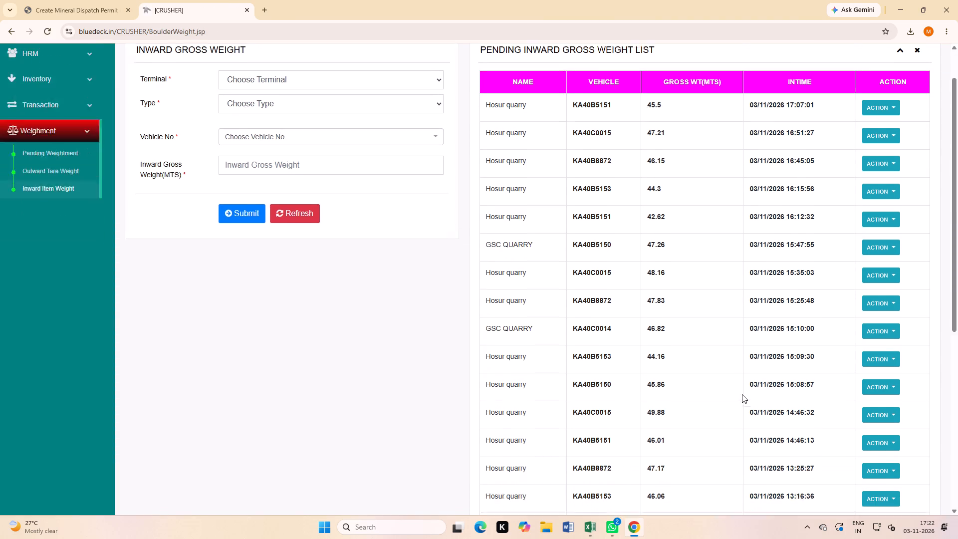
left_click(878, 498)
scroll(871, 476, "down", 4)
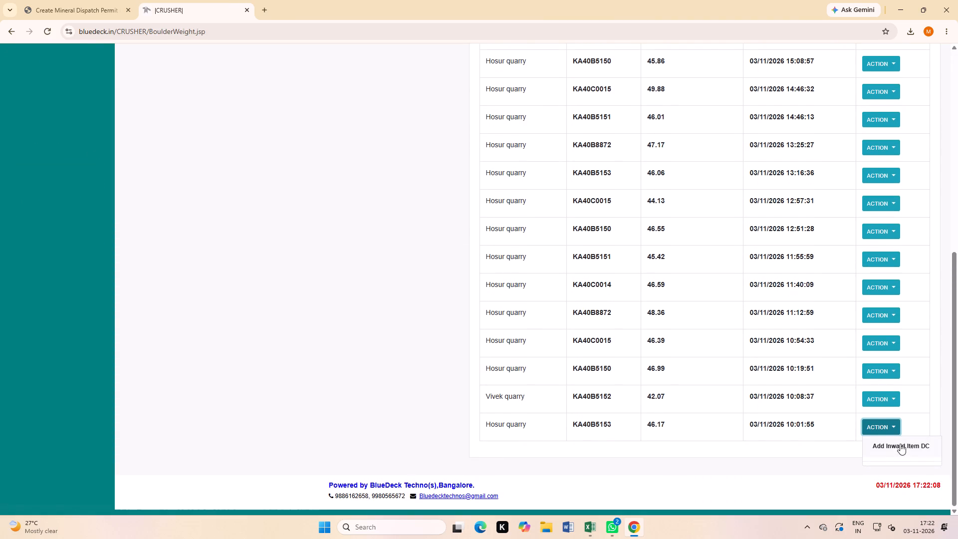
left_click(900, 444)
left_click(394, 153)
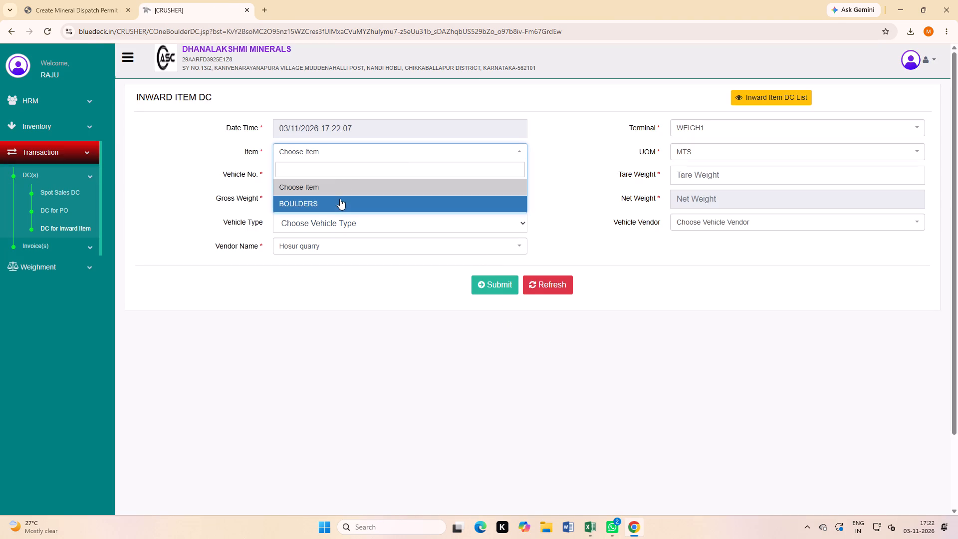
left_click(340, 199)
left_click(721, 177)
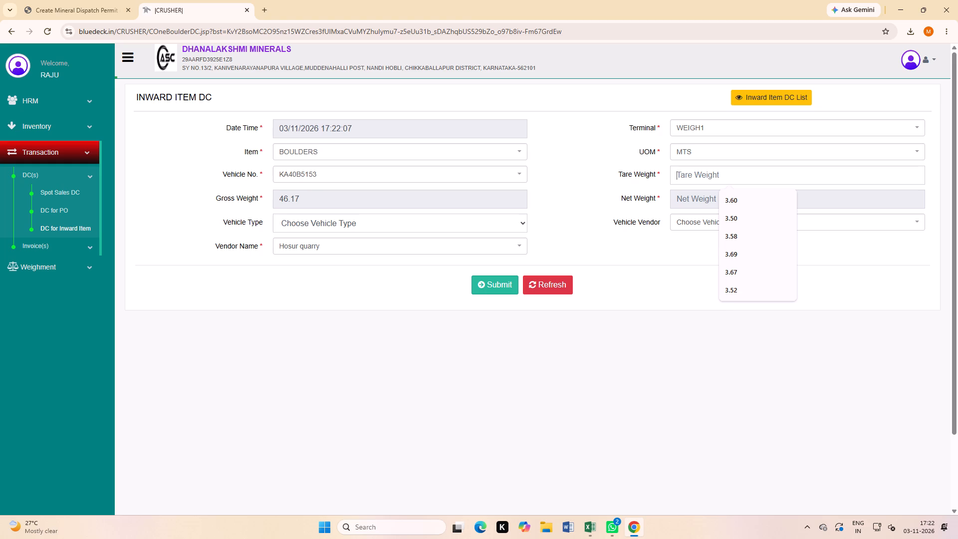
type("14.92")
scroll(721, 177, "up", 1)
left_click(494, 285)
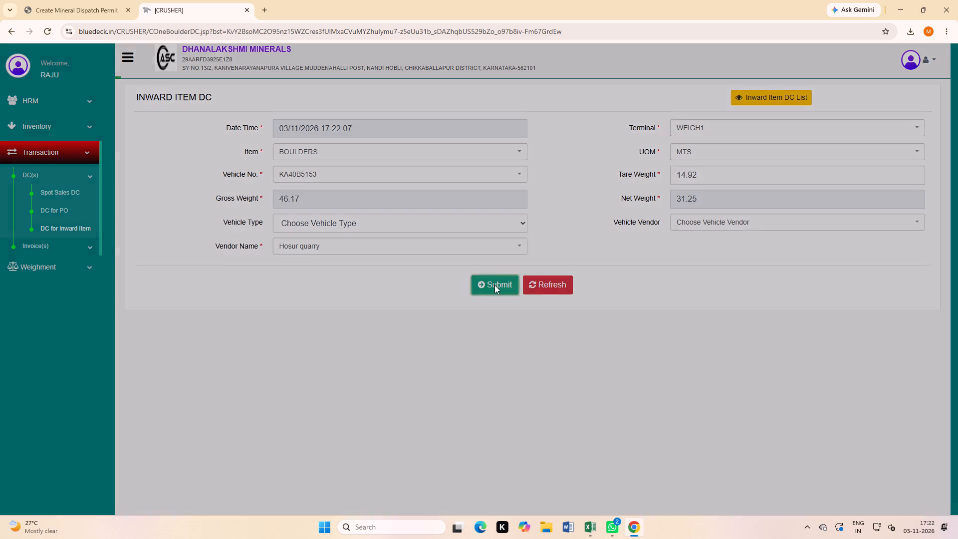
left_click(479, 241)
left_click(477, 259)
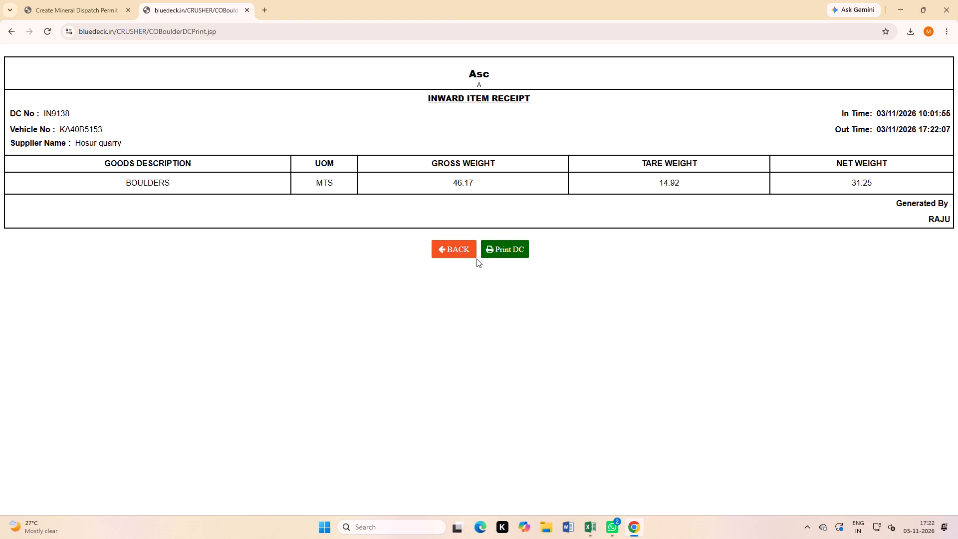
left_click(446, 254)
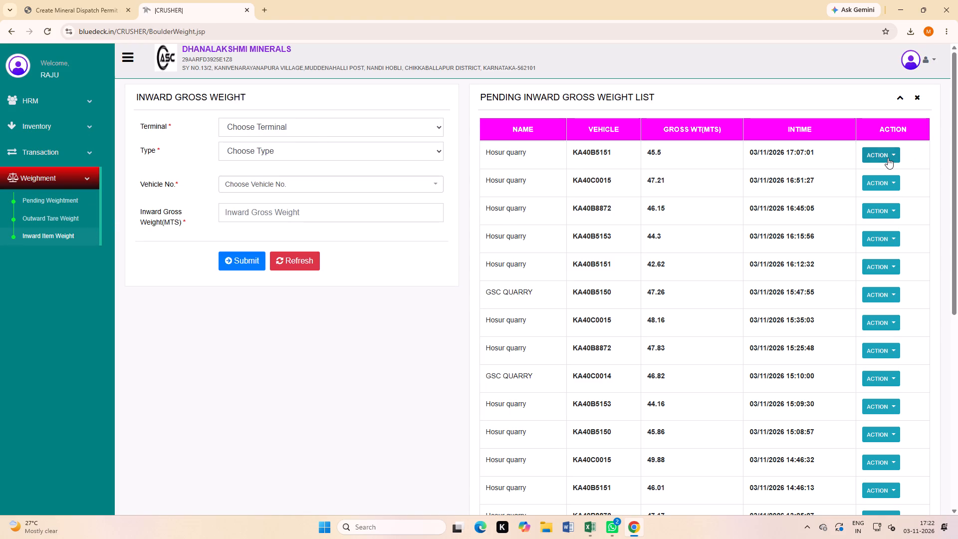
left_click(888, 158)
left_click(883, 177)
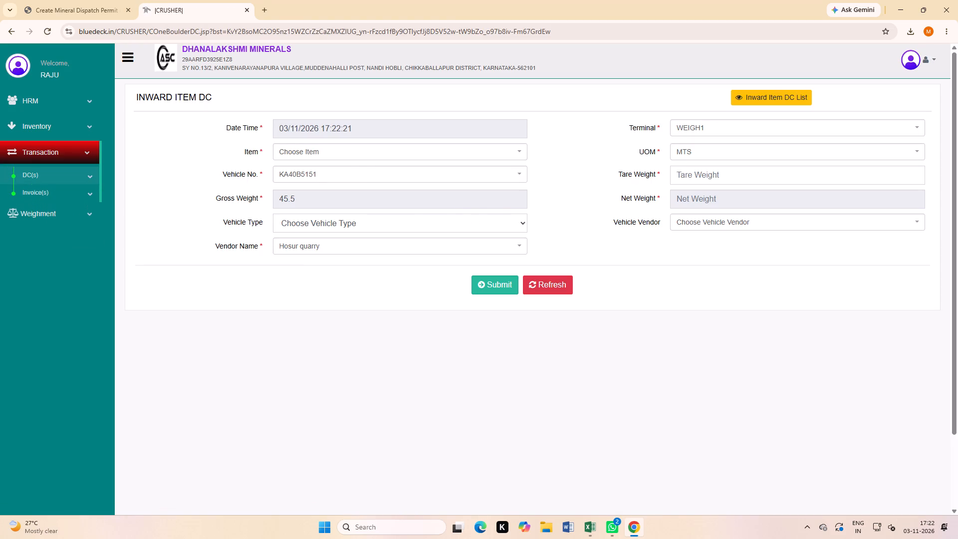
left_click(342, 152)
left_click(305, 207)
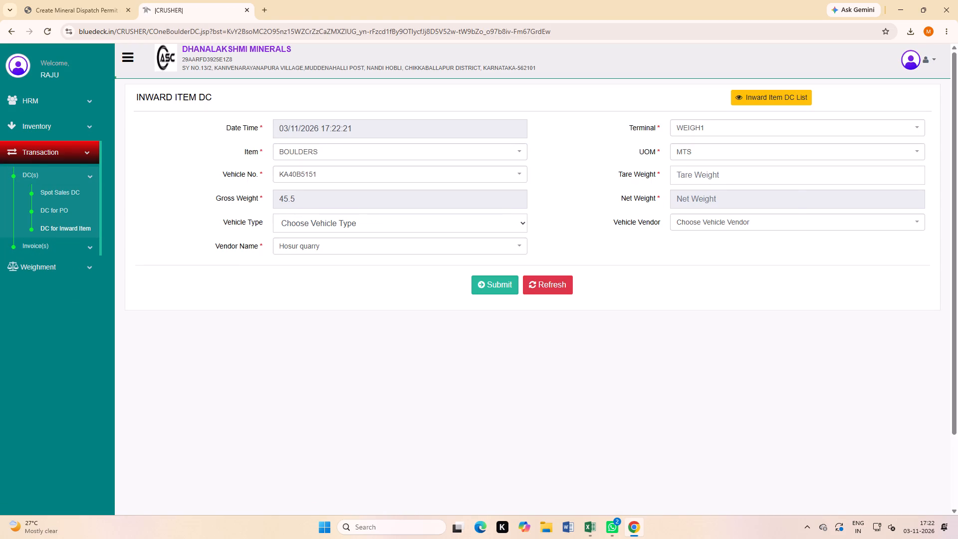
left_click(716, 176)
type("14.9")
key("3")
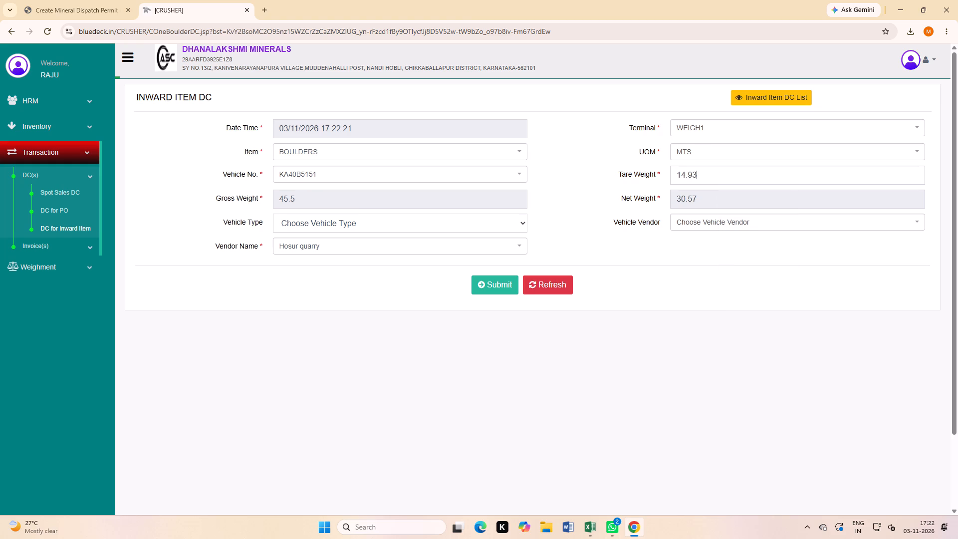
left_click(494, 280)
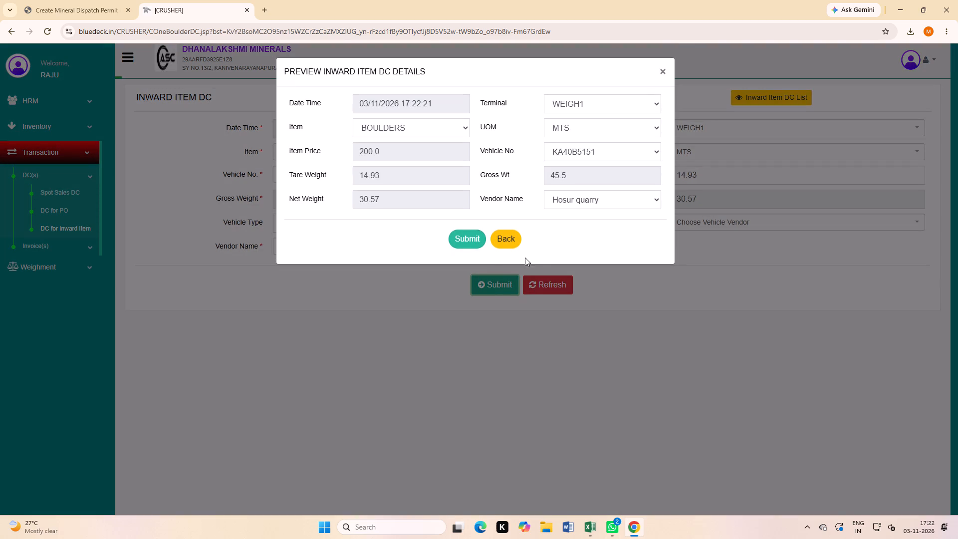
left_click(468, 240)
scroll(718, 280, "down", 1)
left_click(463, 254)
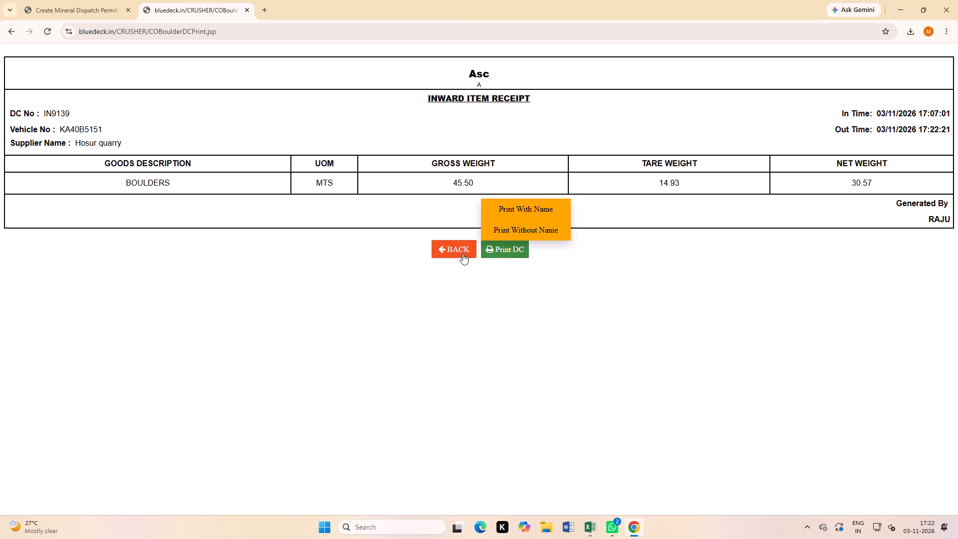
scroll(764, 308, "down", 7)
scroll(823, 428, "down", 5)
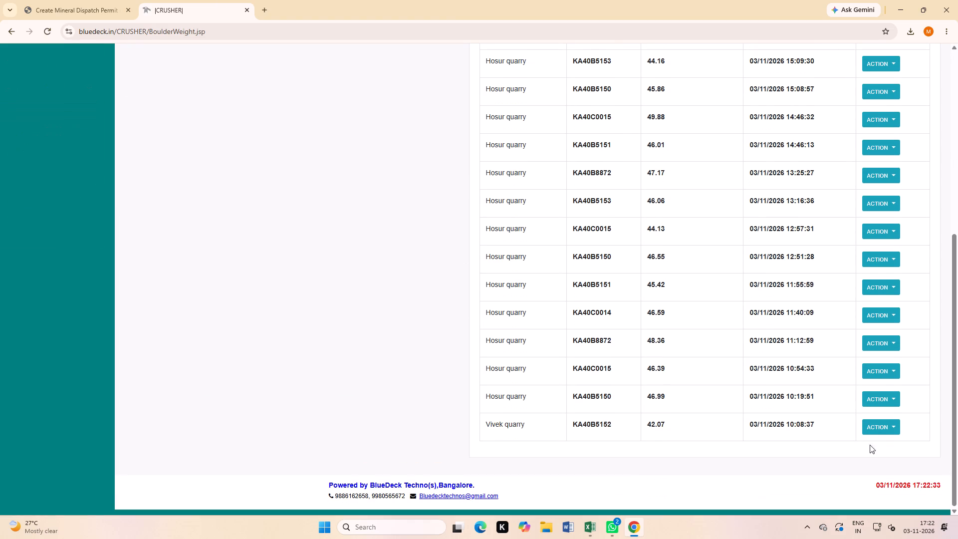
left_click(878, 426)
left_click(879, 440)
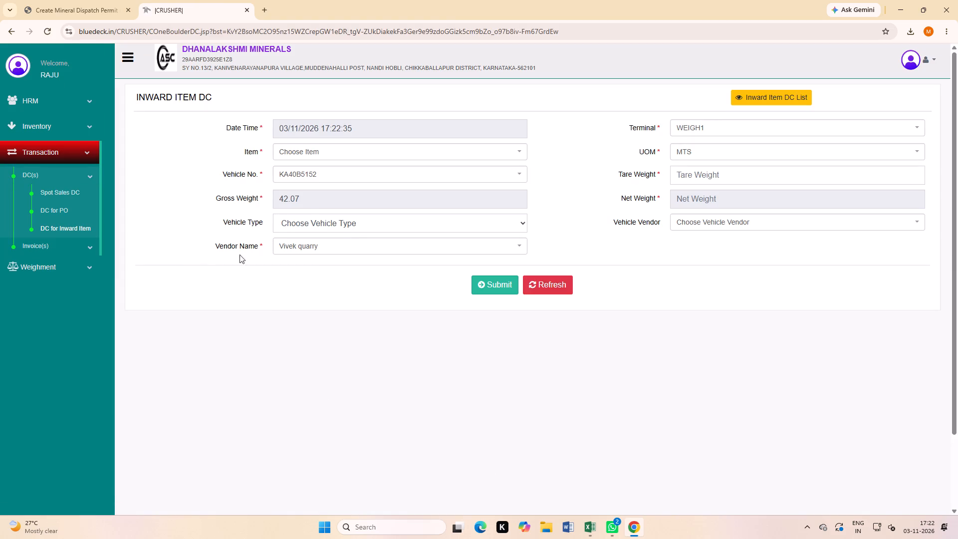
left_click(311, 149)
left_click(303, 208)
left_click(724, 176)
key("1")
type("4.94")
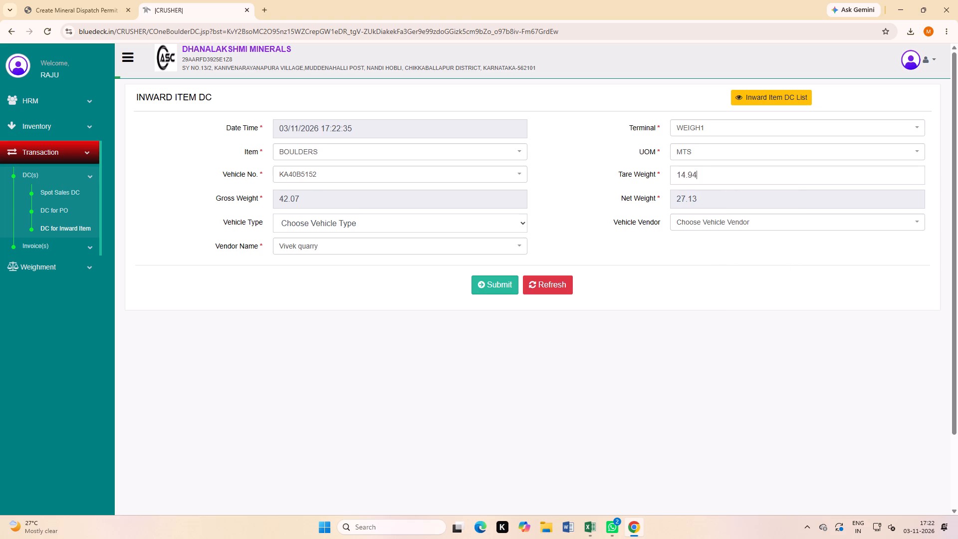
left_click(492, 277)
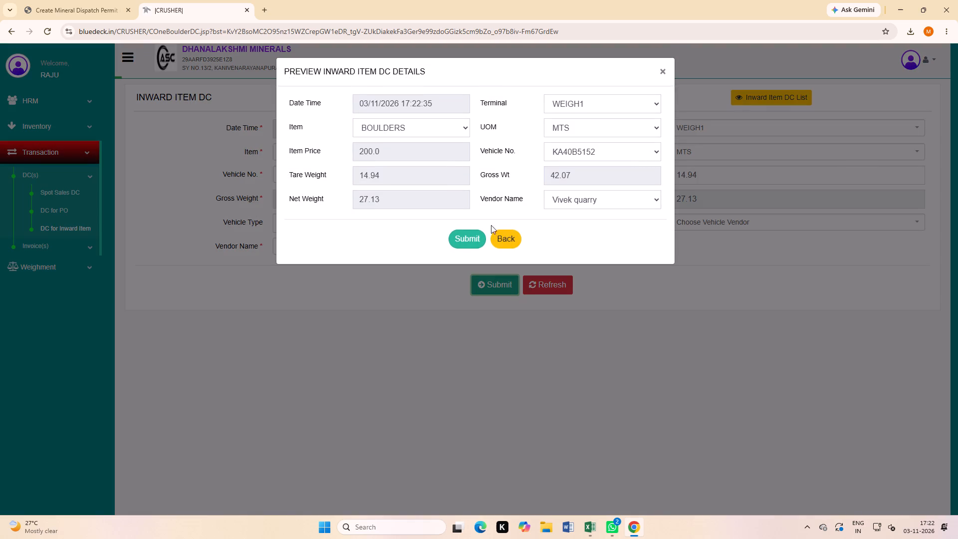
left_click(467, 233)
left_click(457, 255)
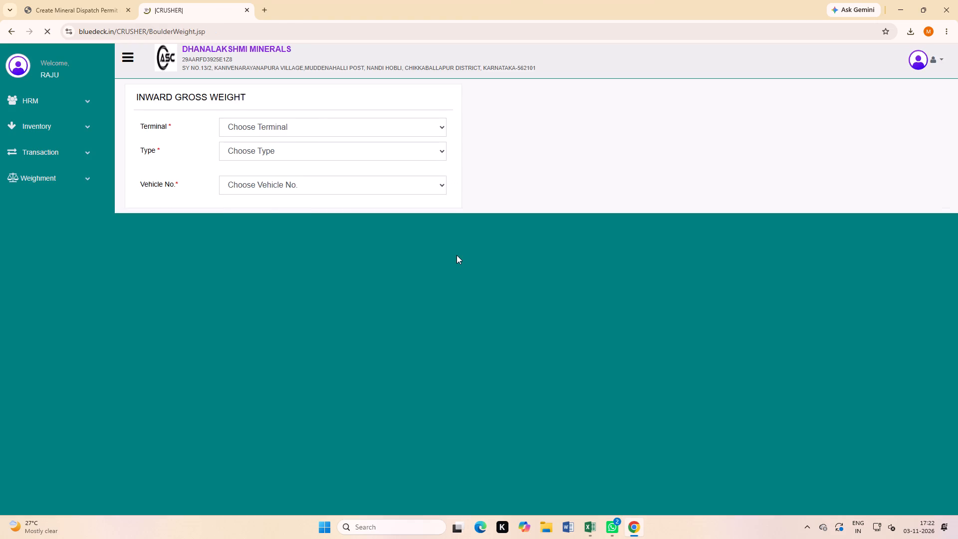
scroll(924, 400, "down", 6)
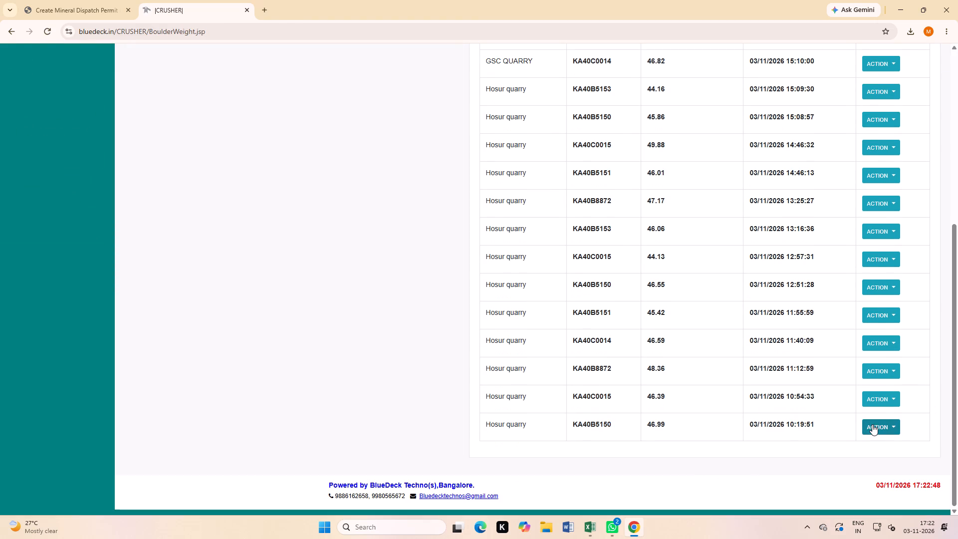
left_click(872, 424)
left_click(893, 450)
left_click(331, 151)
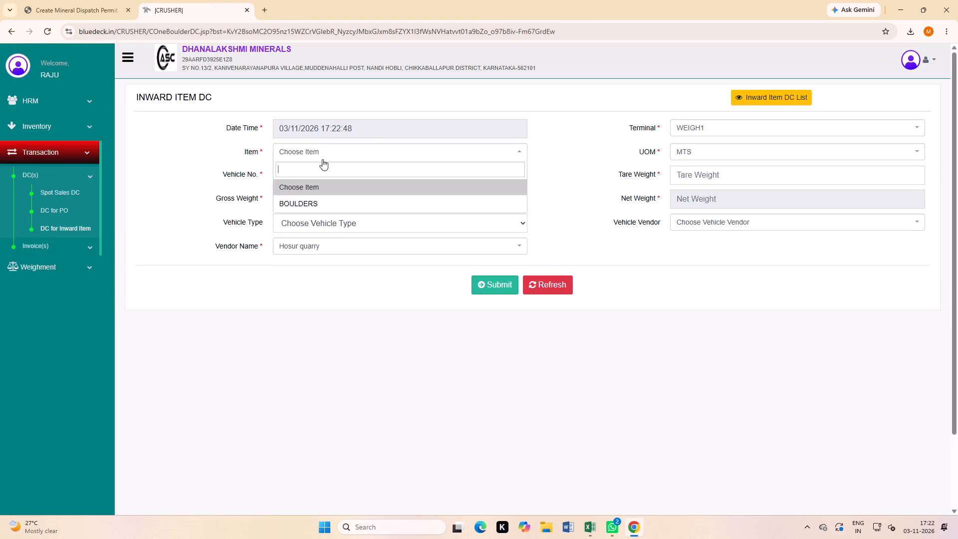
left_click(295, 208)
left_click(707, 172)
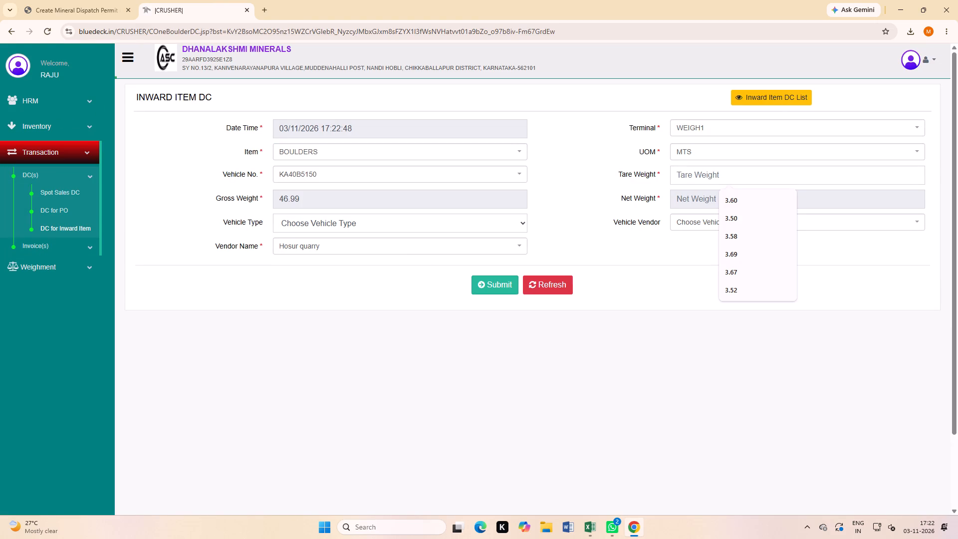
type("15.32")
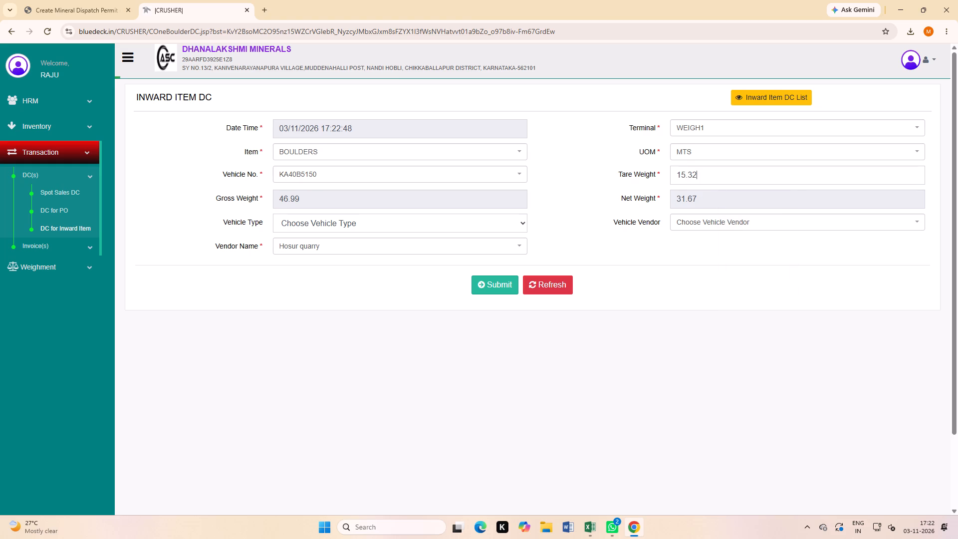
left_click(488, 282)
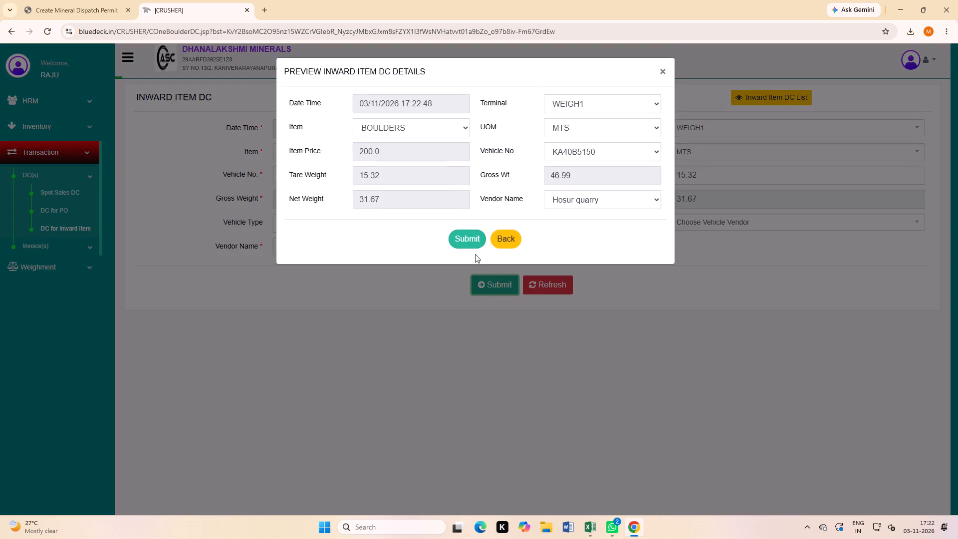
left_click(472, 242)
left_click(469, 252)
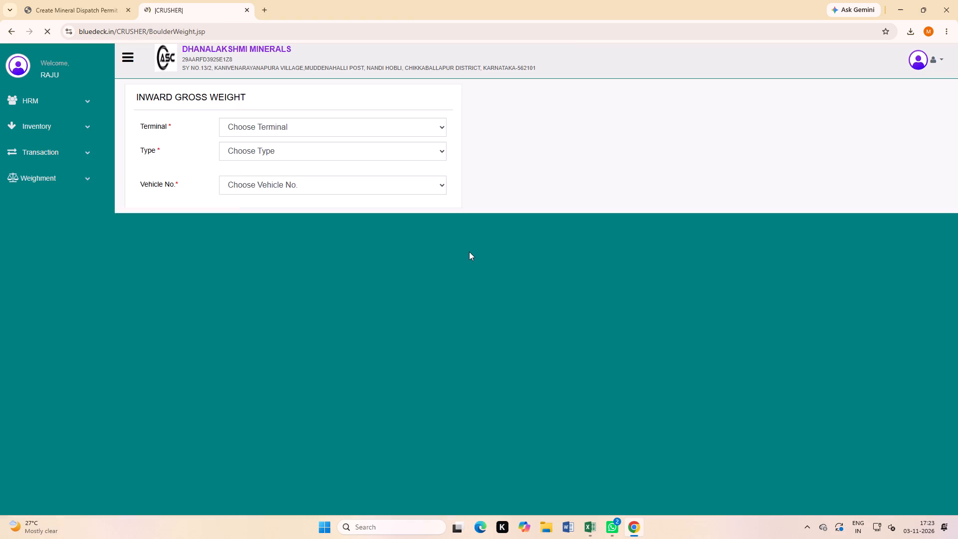
scroll(760, 393, "down", 6)
left_click(871, 427)
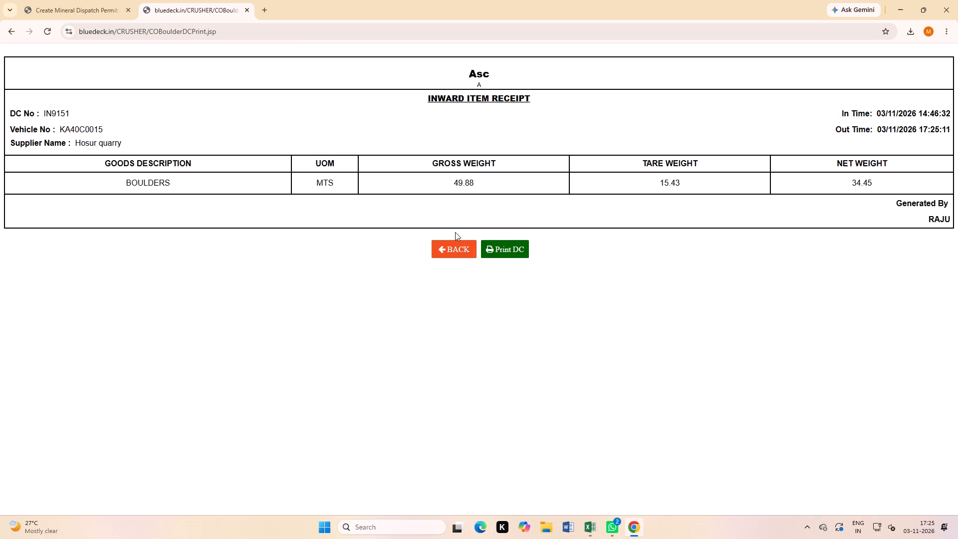
left_click(451, 259)
left_click(455, 250)
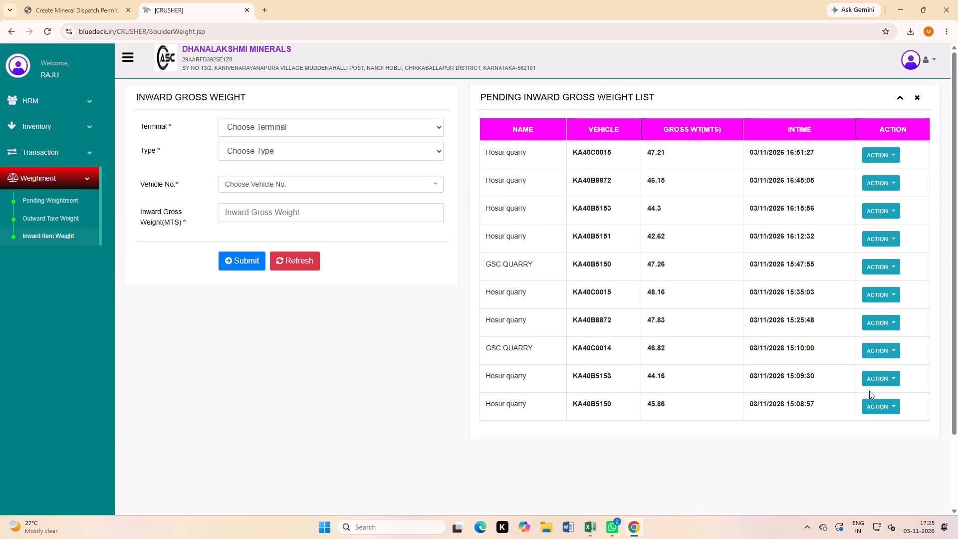
left_click(889, 404)
left_click(880, 425)
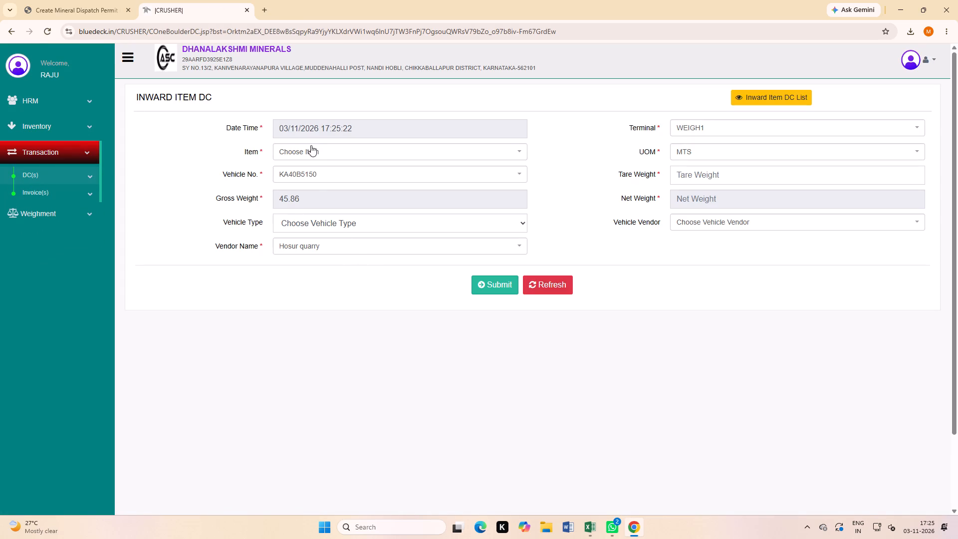
left_click(311, 145)
left_click(313, 201)
left_click(710, 177)
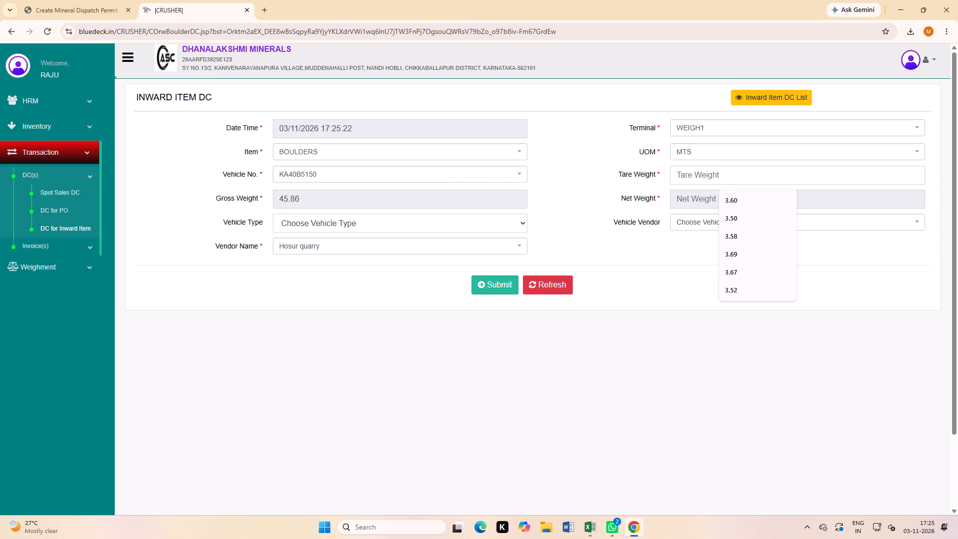
type("14.")
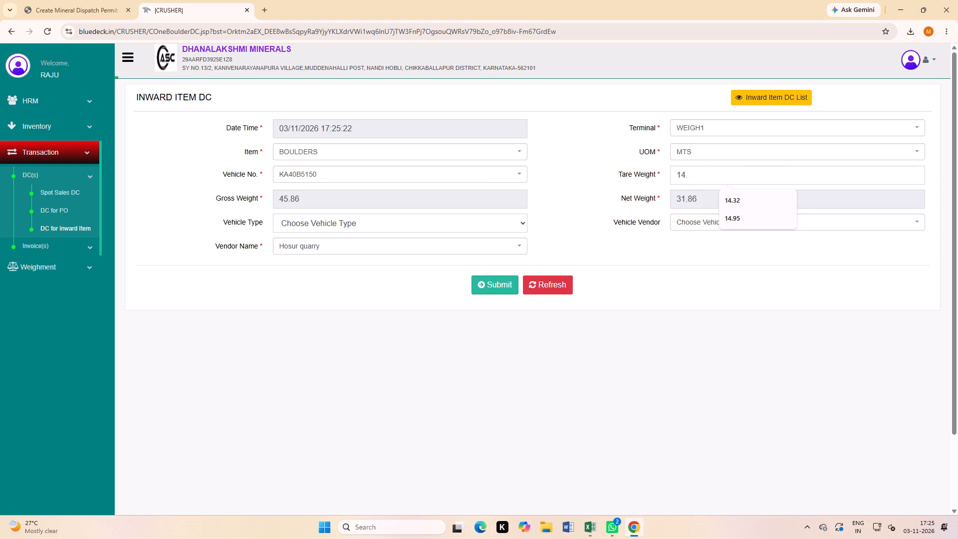
key("BackSpace")
key("BackSpace")
type("5.2")
key("7")
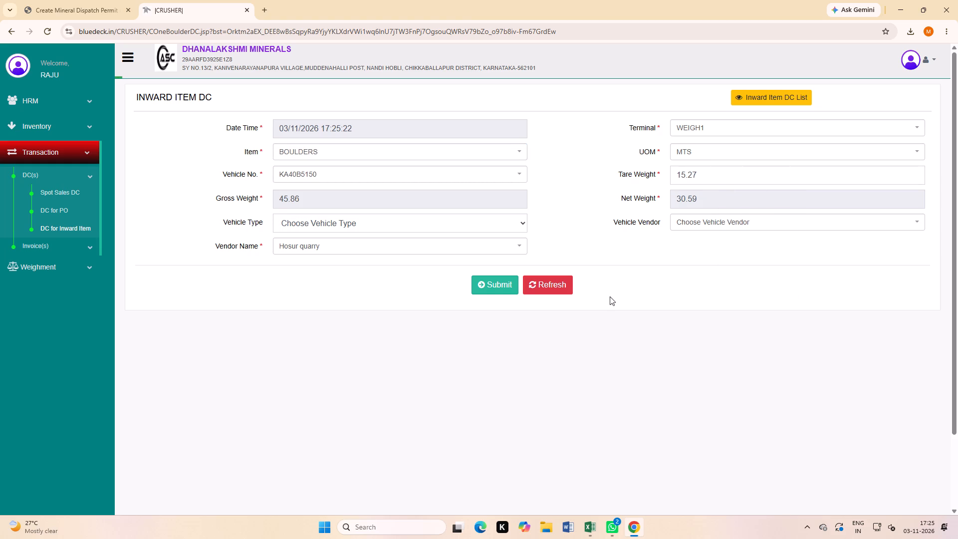
left_click(495, 283)
left_click(472, 244)
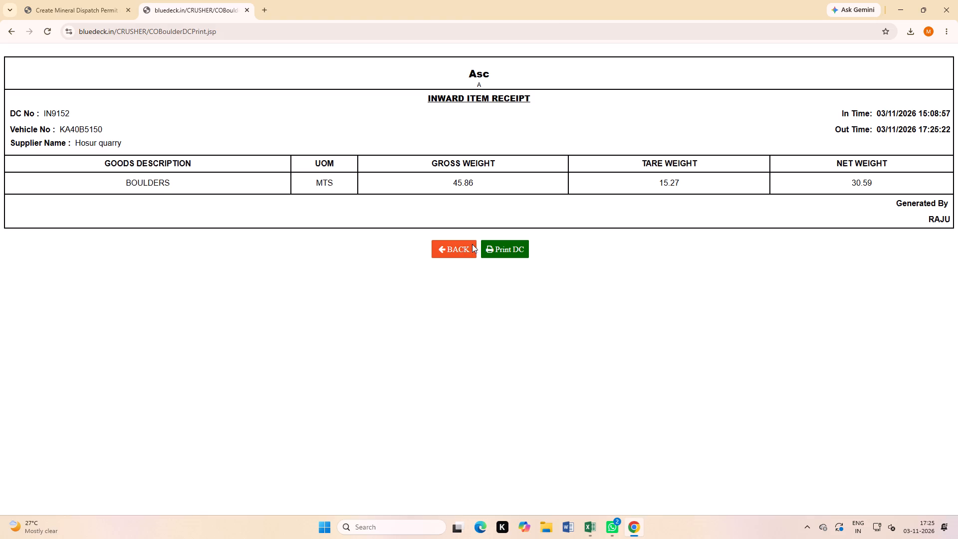
left_click(461, 250)
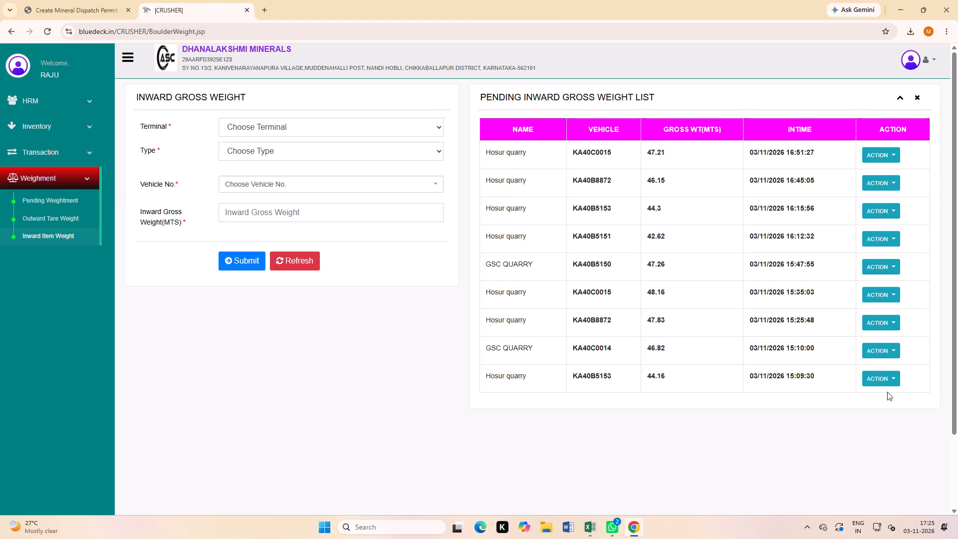
left_click(878, 372)
left_click(878, 398)
left_click(367, 153)
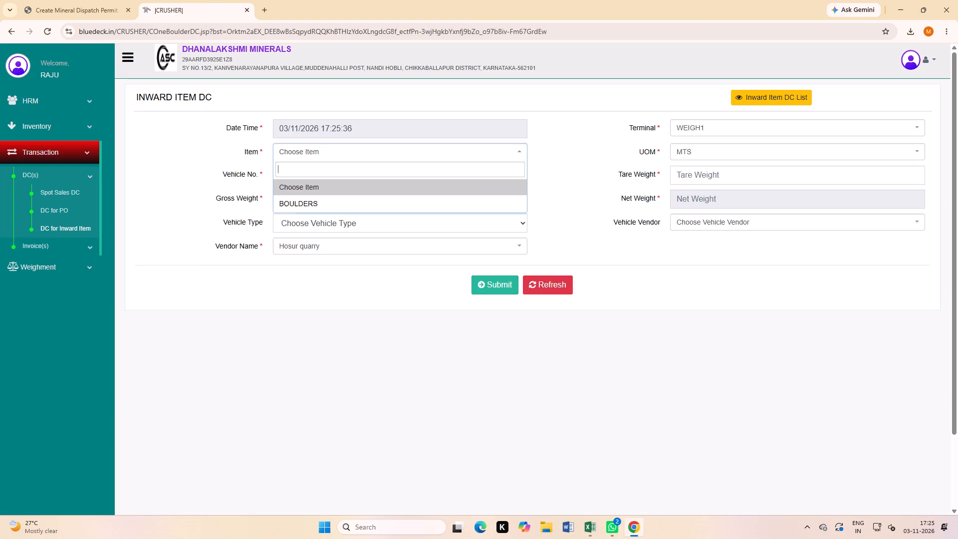
left_click(333, 204)
left_click(719, 174)
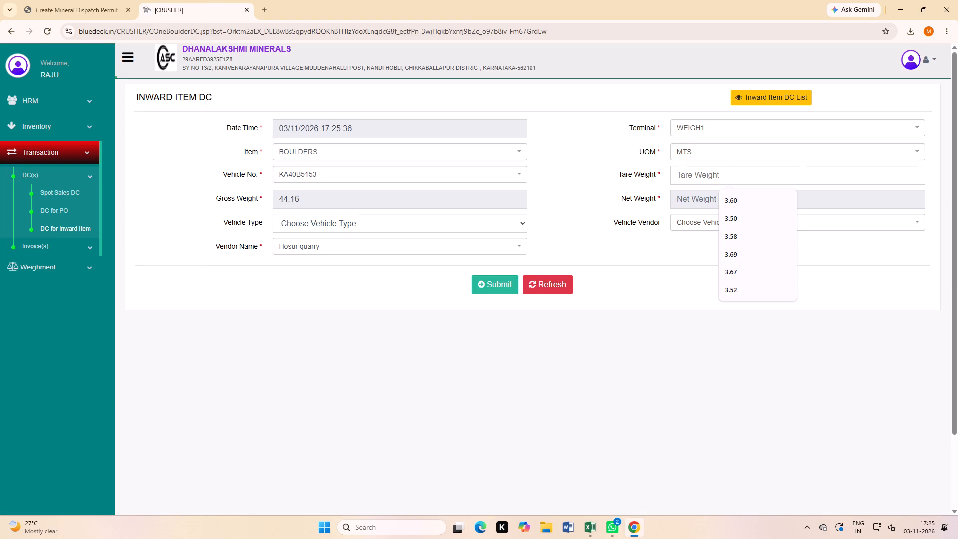
key("1")
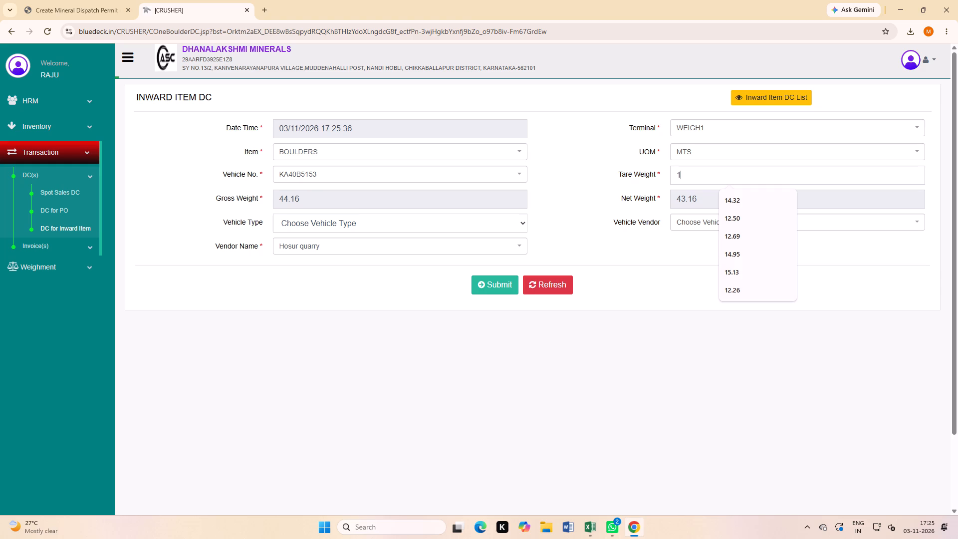
type("4.98")
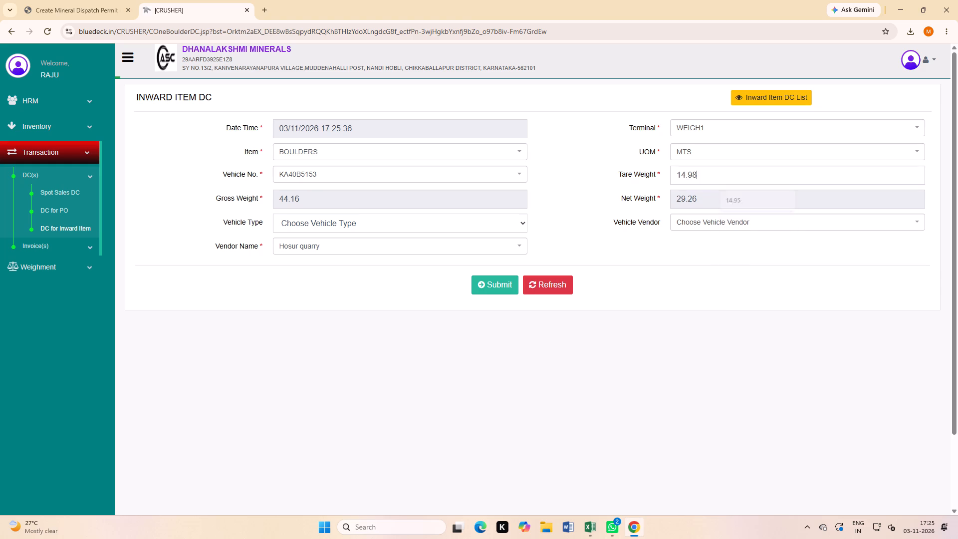
left_click(500, 277)
left_click(467, 237)
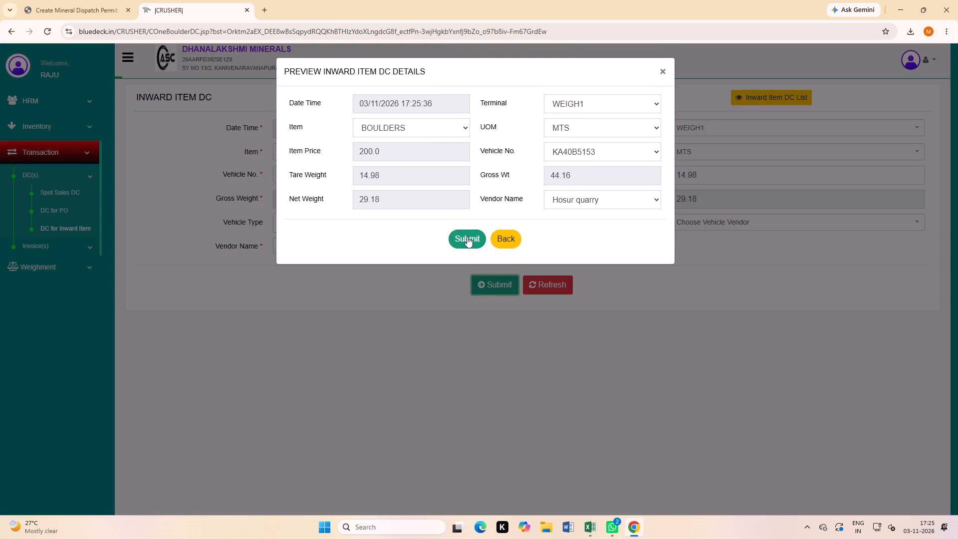
left_click(462, 258)
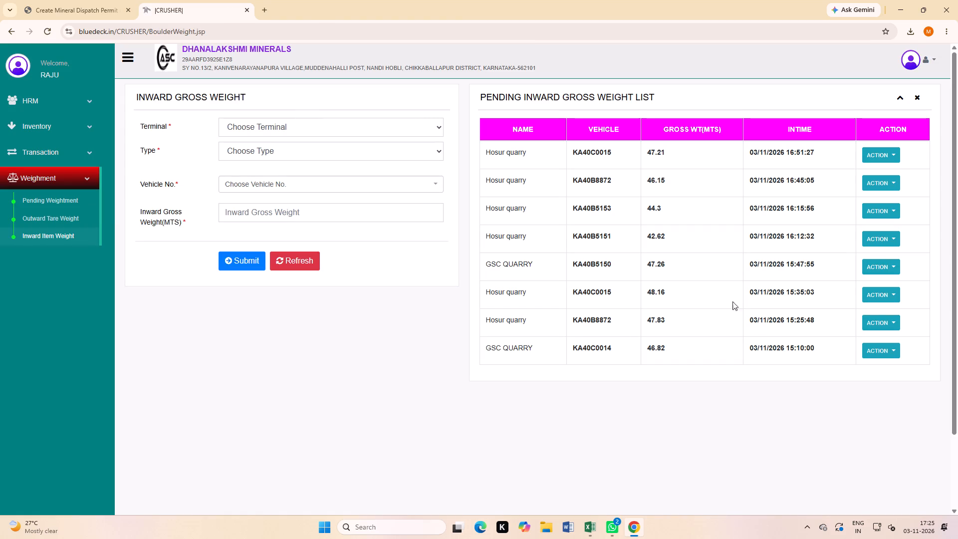
left_click(884, 342)
left_click(886, 352)
left_click(889, 366)
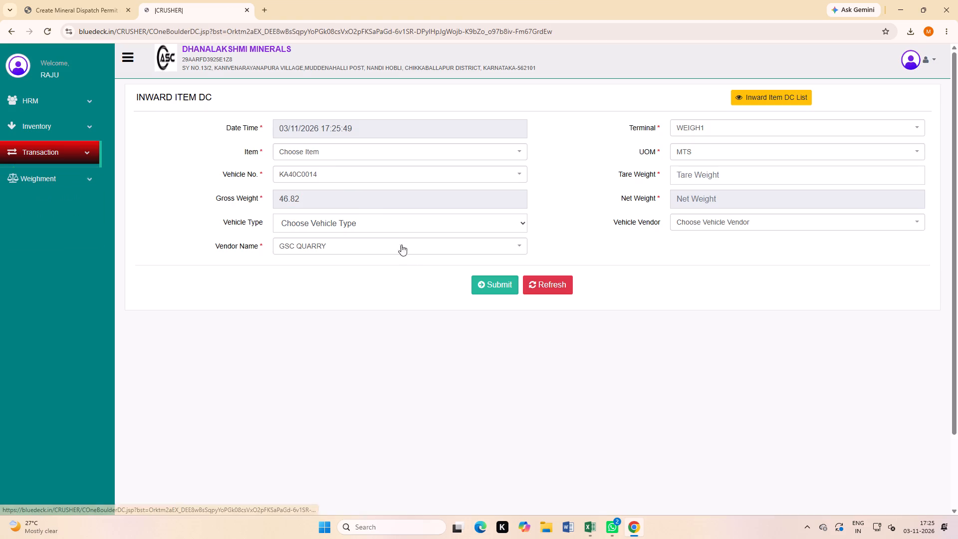
left_click(324, 147)
left_click(315, 205)
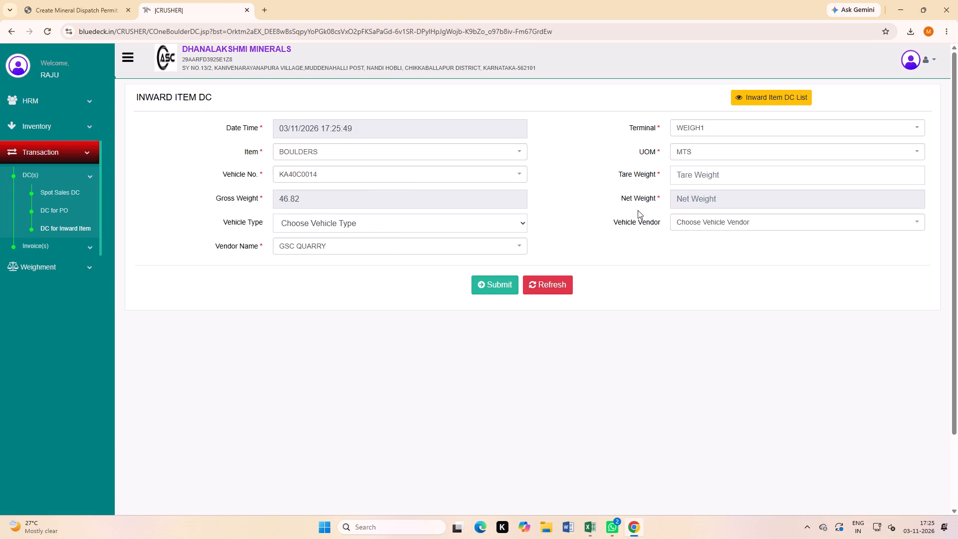
left_click(704, 173)
type("14")
type(".94")
left_click(488, 286)
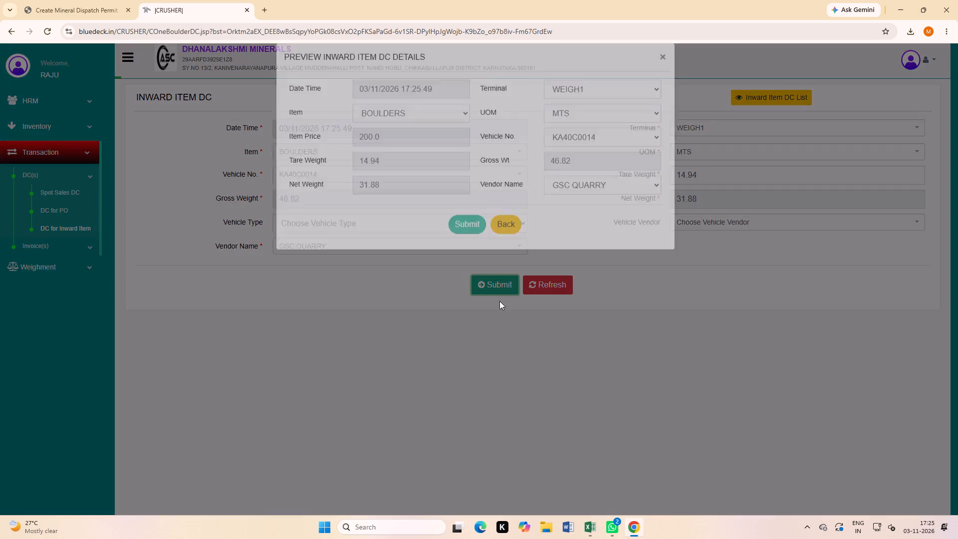
left_click(471, 240)
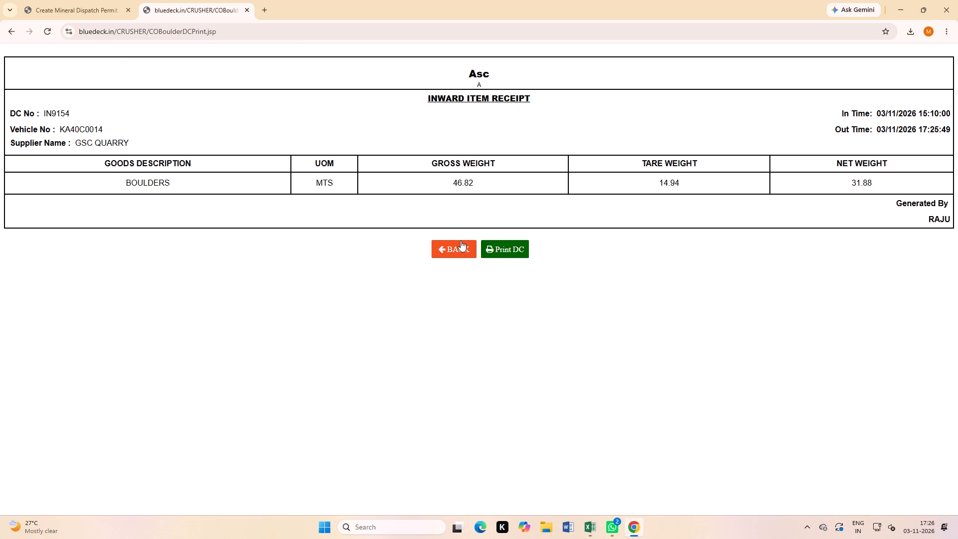
left_click(461, 241)
left_click(887, 325)
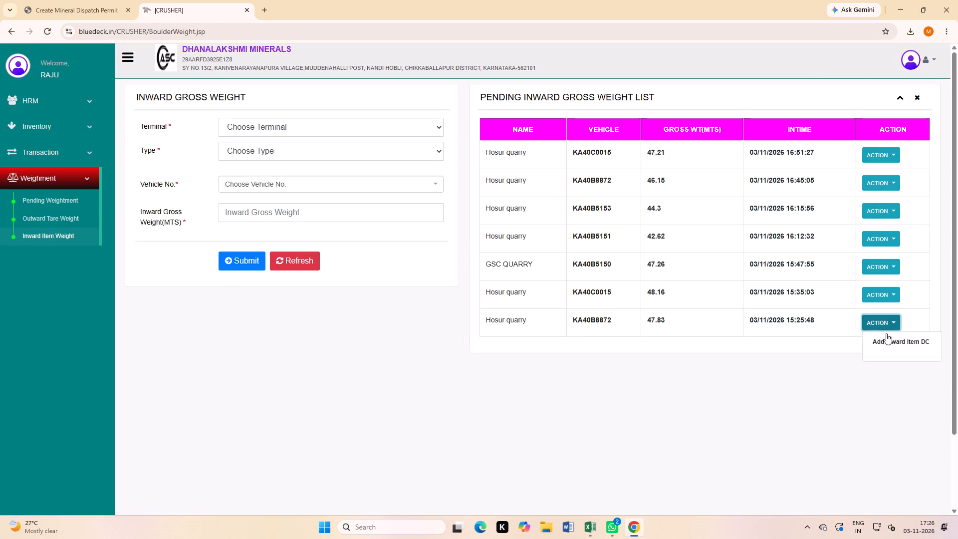
left_click(887, 342)
left_click(319, 158)
left_click(319, 201)
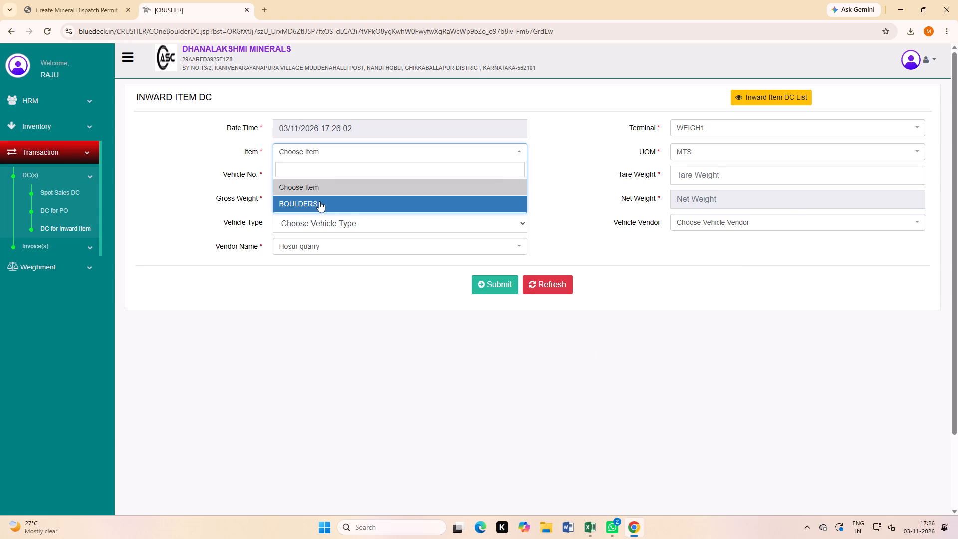
left_click(702, 177)
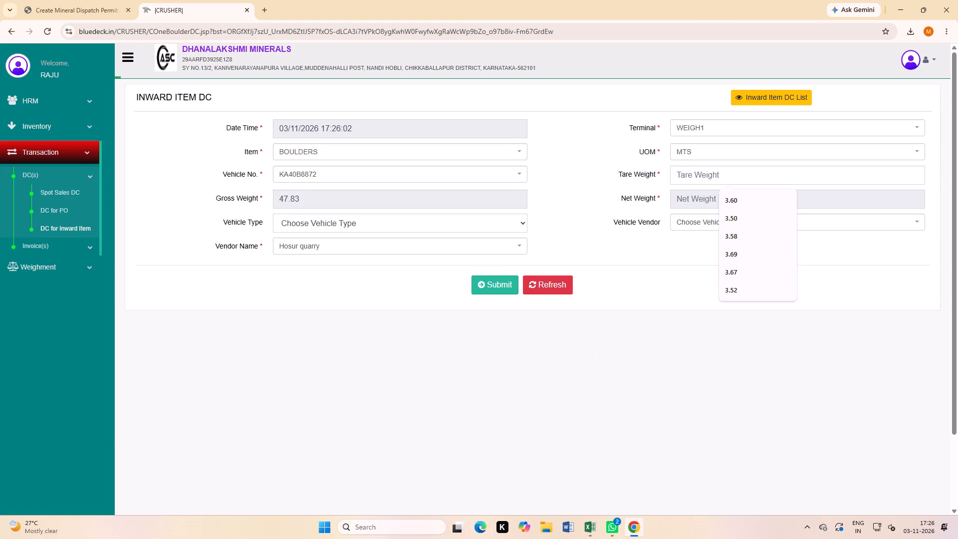
key("1")
type("5.")
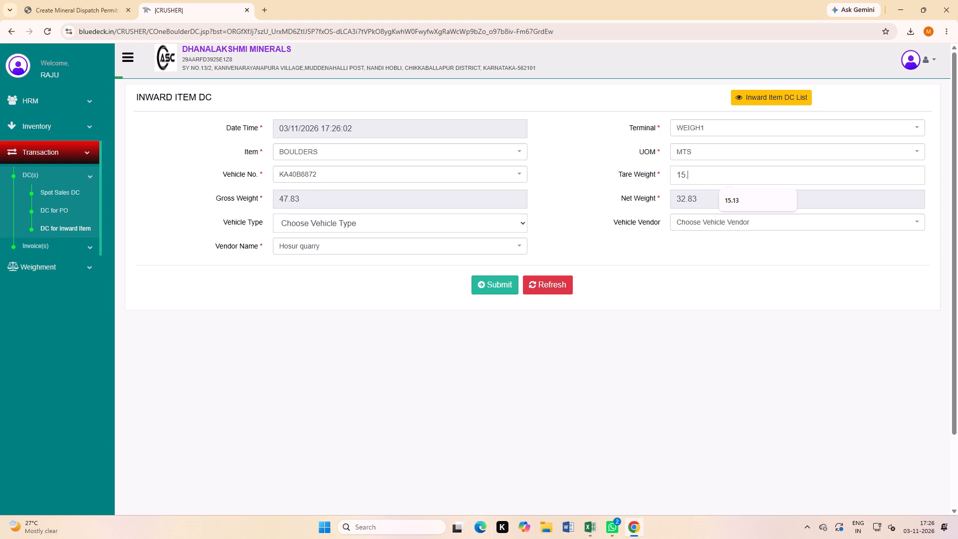
type("97")
left_click(486, 283)
left_click(467, 245)
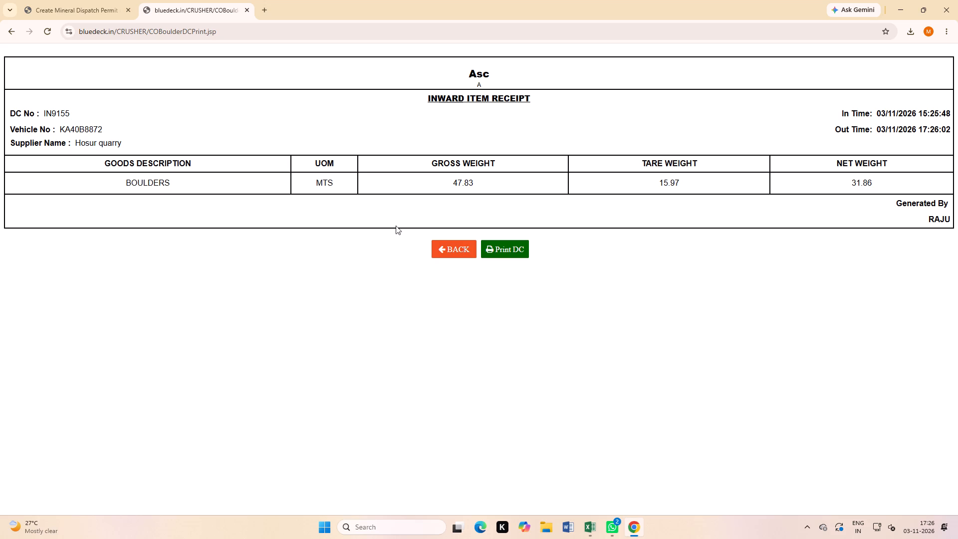
left_click(439, 249)
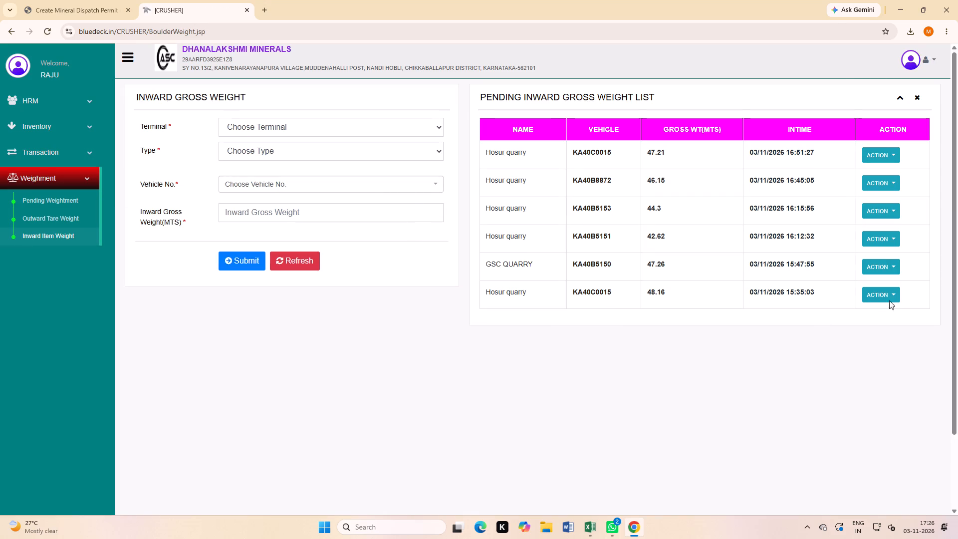
left_click(888, 298)
left_click(887, 318)
left_click(314, 147)
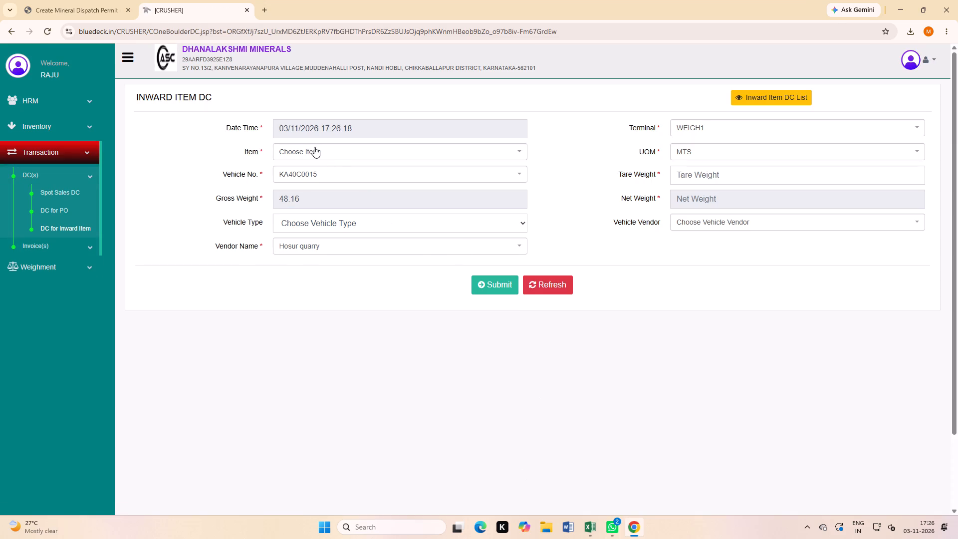
left_click(308, 204)
left_click(703, 172)
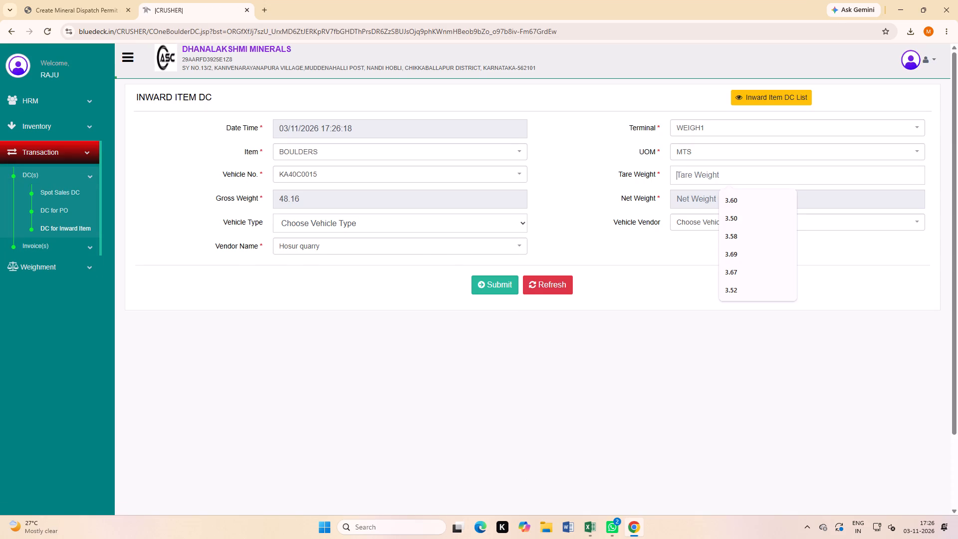
type("15")
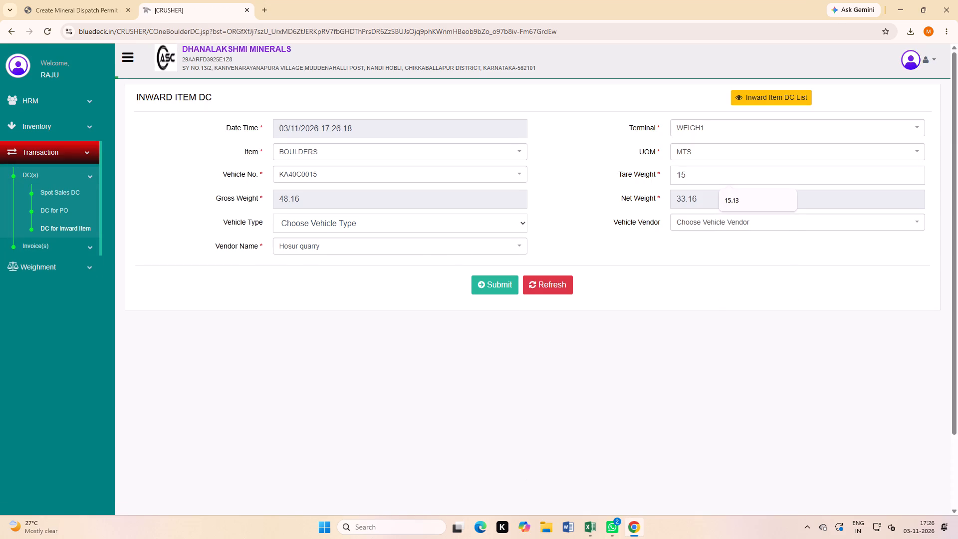